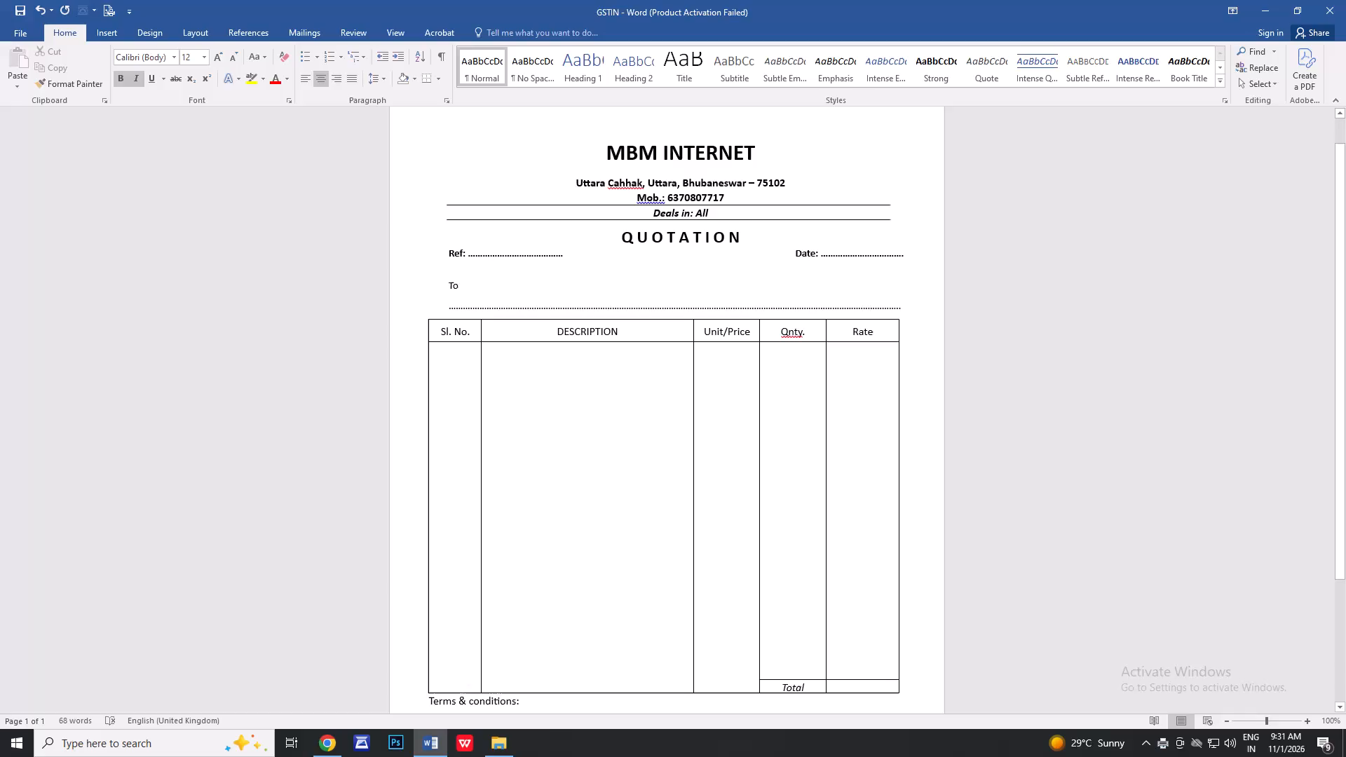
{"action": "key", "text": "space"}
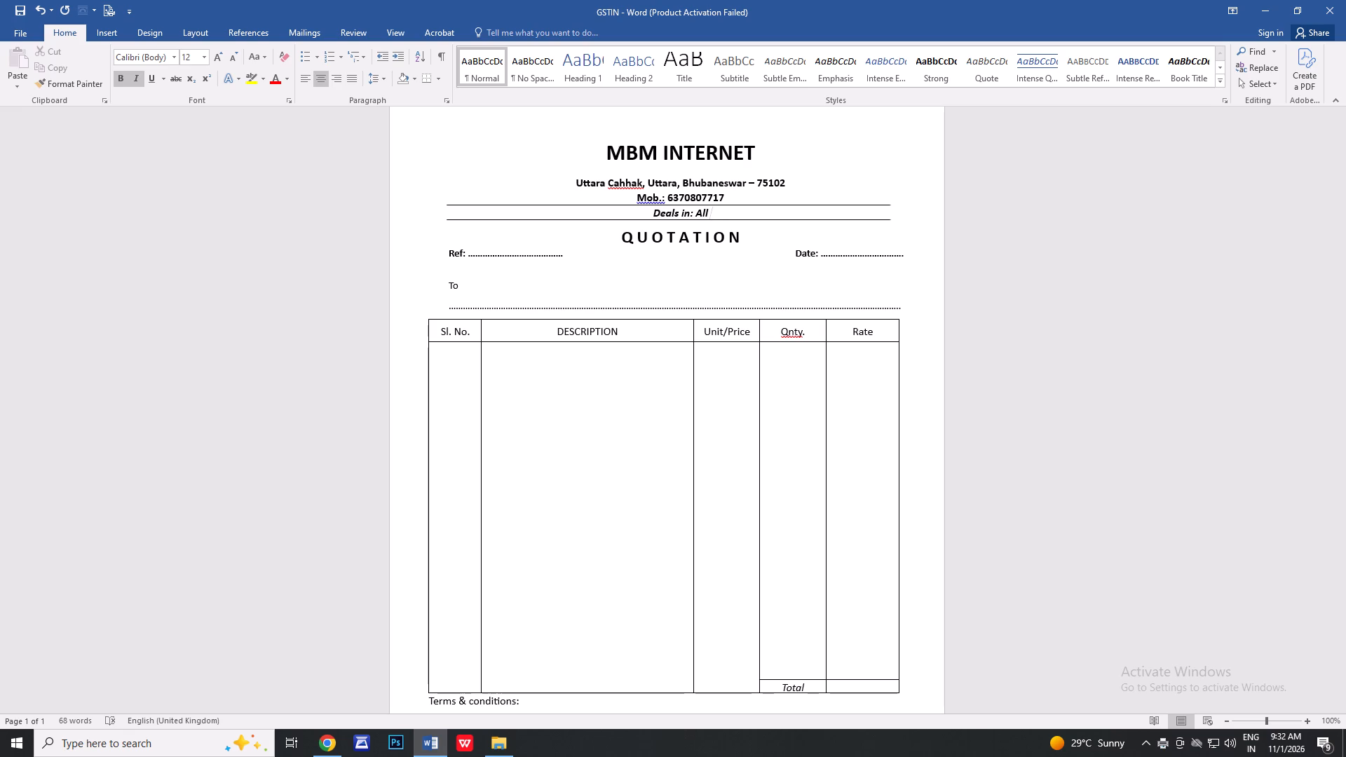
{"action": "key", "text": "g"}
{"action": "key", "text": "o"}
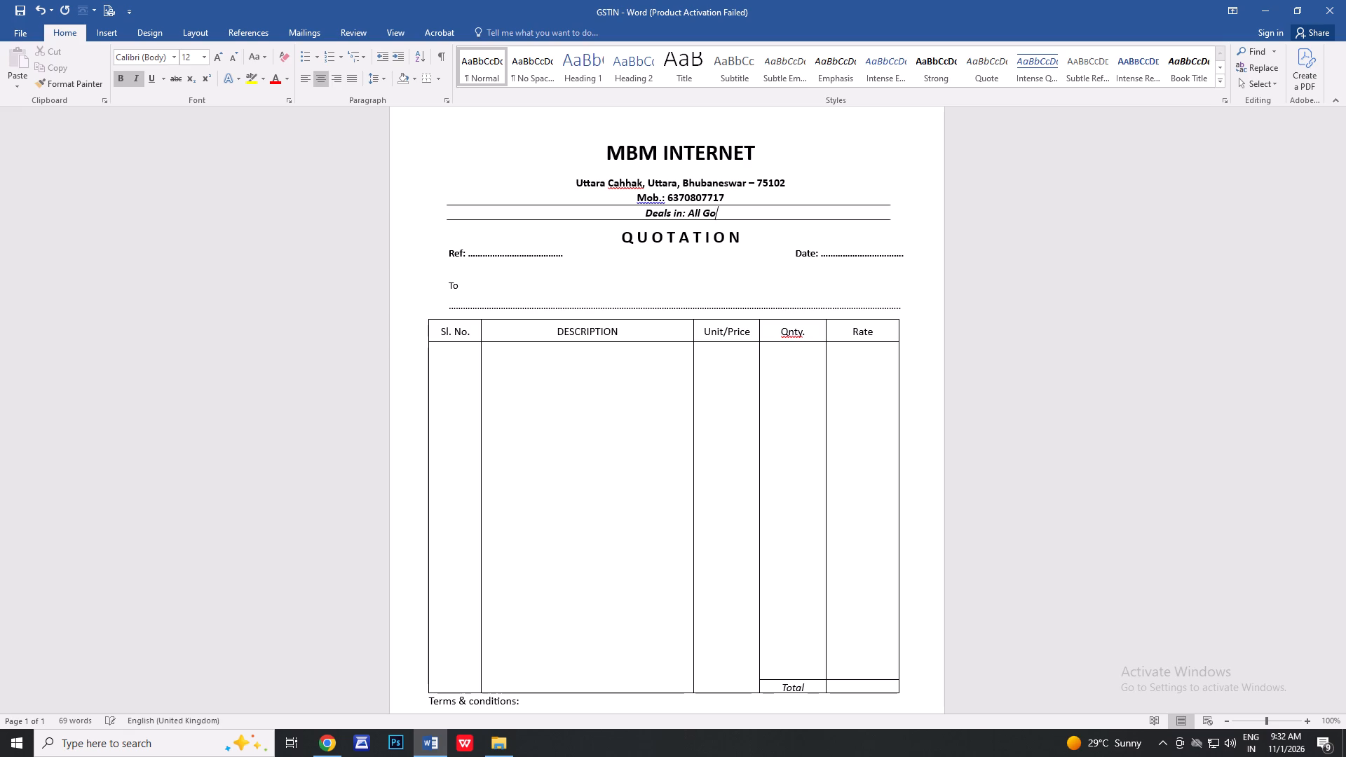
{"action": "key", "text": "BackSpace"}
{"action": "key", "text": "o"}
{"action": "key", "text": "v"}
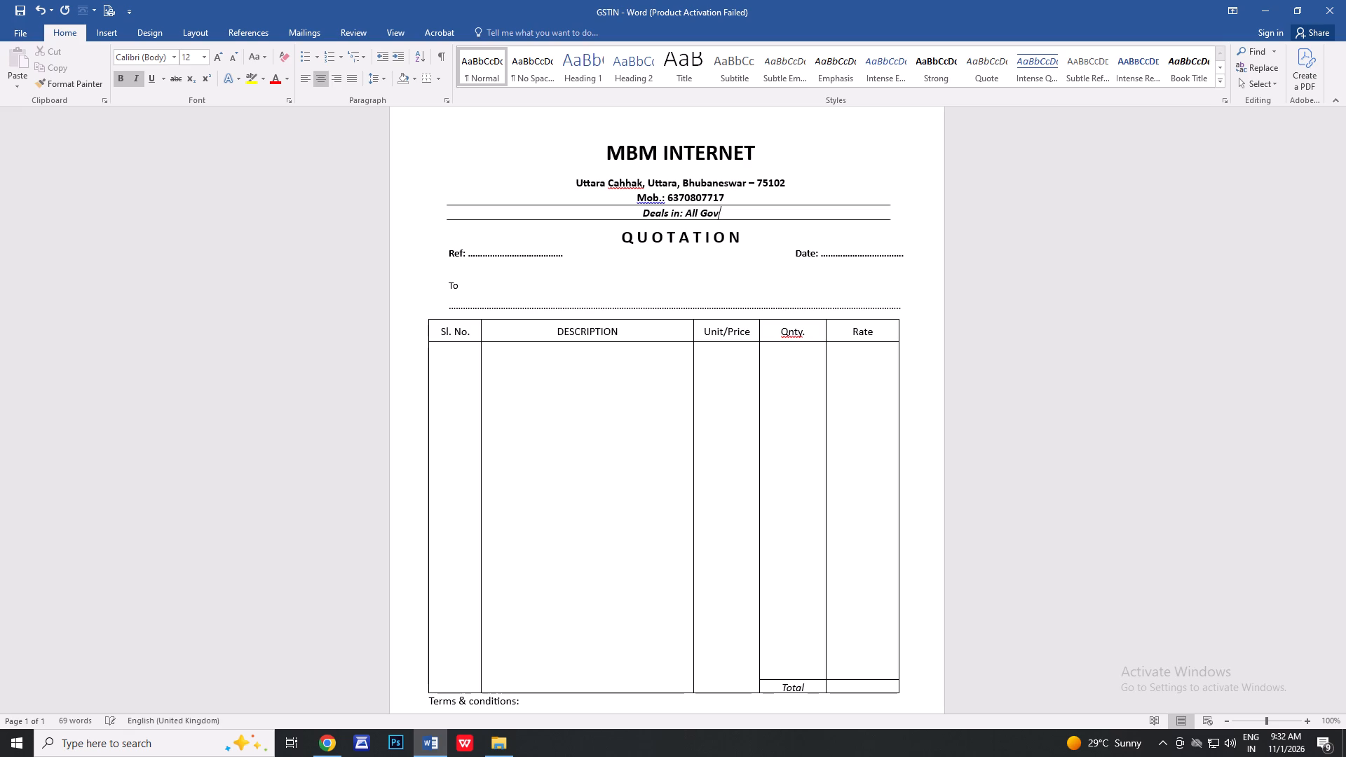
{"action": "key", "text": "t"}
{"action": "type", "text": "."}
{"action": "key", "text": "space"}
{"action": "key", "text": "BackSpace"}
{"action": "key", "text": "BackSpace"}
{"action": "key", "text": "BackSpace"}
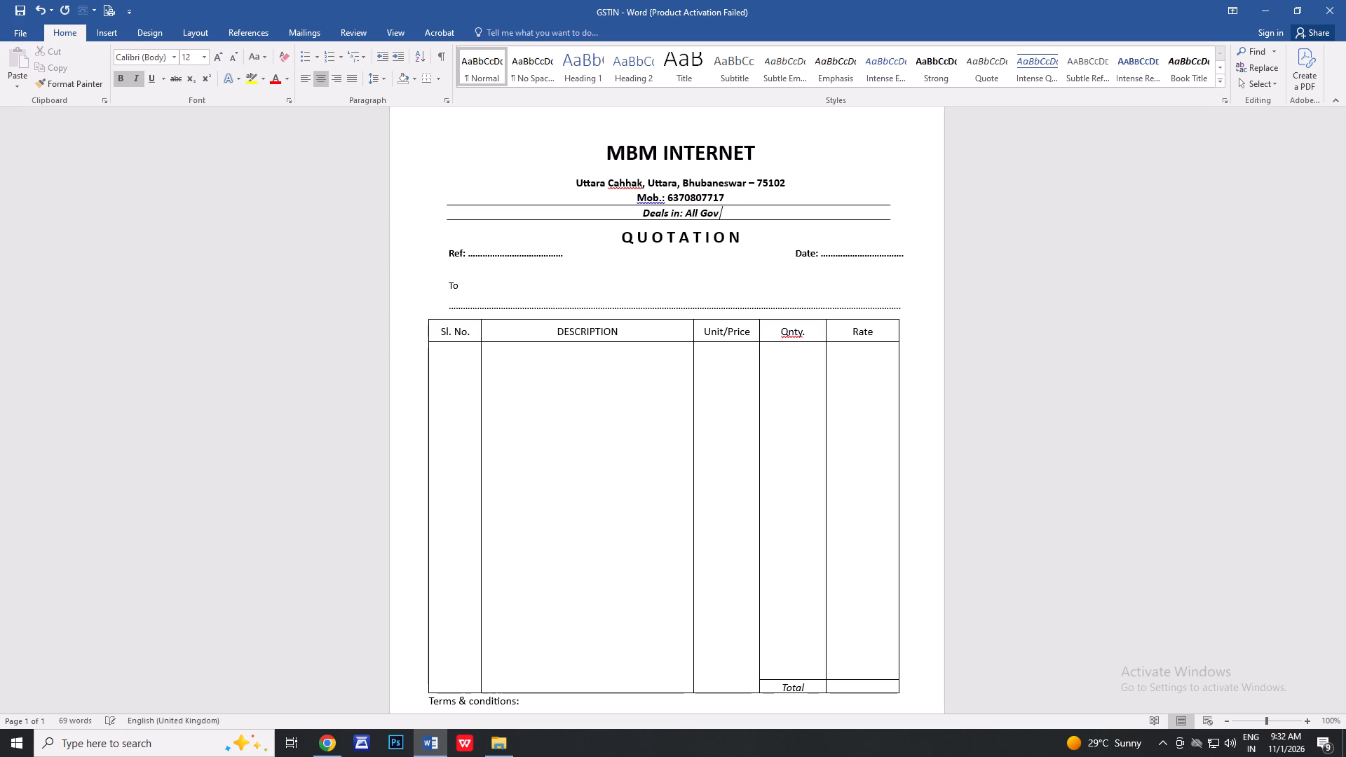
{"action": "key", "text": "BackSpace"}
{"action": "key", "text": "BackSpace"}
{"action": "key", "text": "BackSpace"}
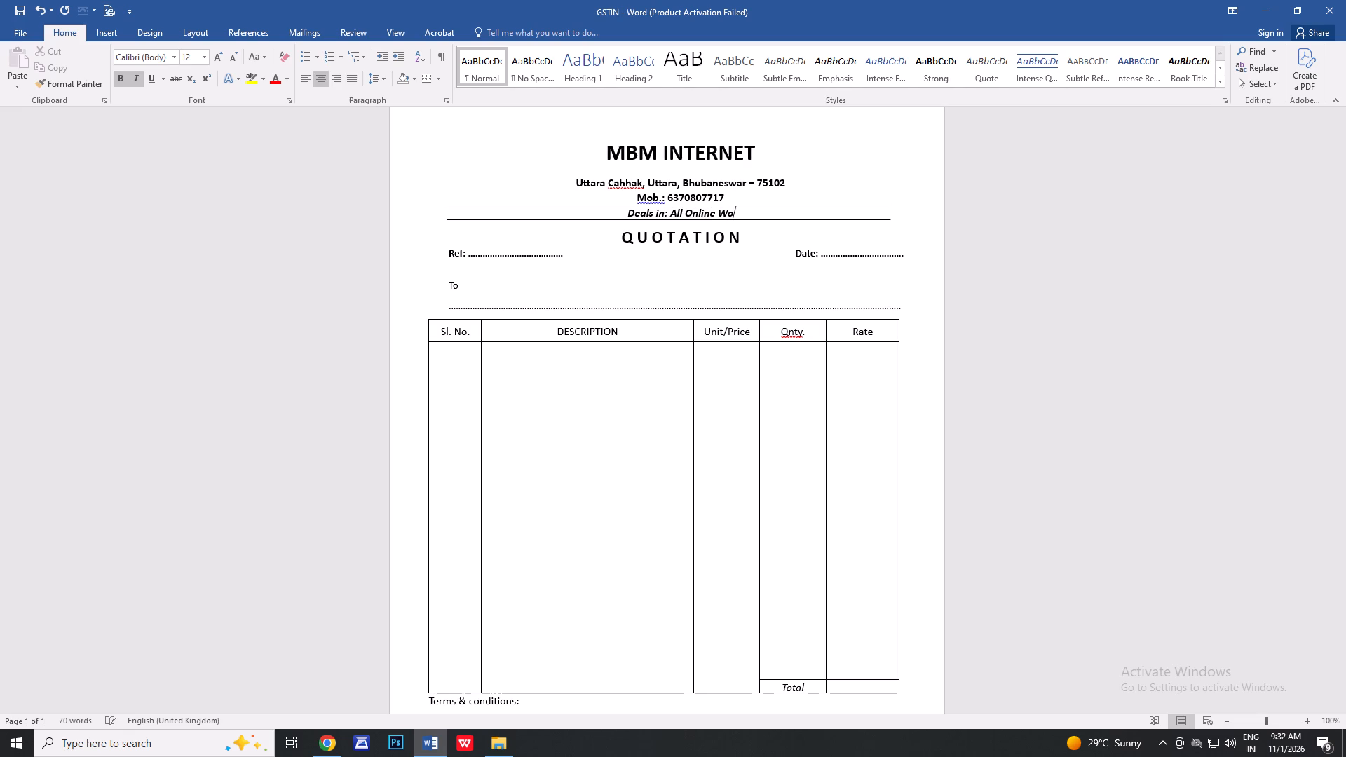
Continue the "Deals in: All" line with "Online Work Print".
{"action": "type", "text": "rk"}
{"action": "key", "text": "space"}
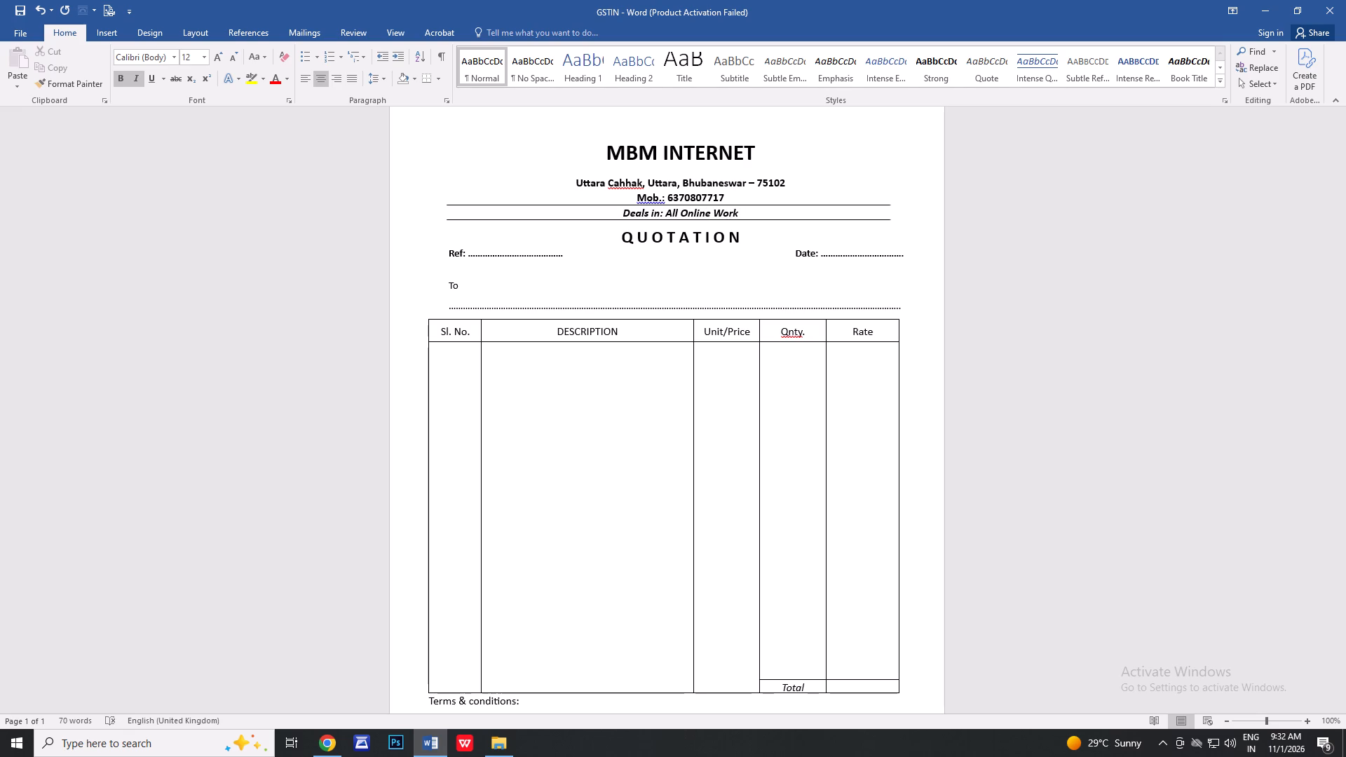
{"action": "key", "text": "comma"}
{"action": "key", "text": "BackSpace"}
{"action": "type", "text": "rint."}
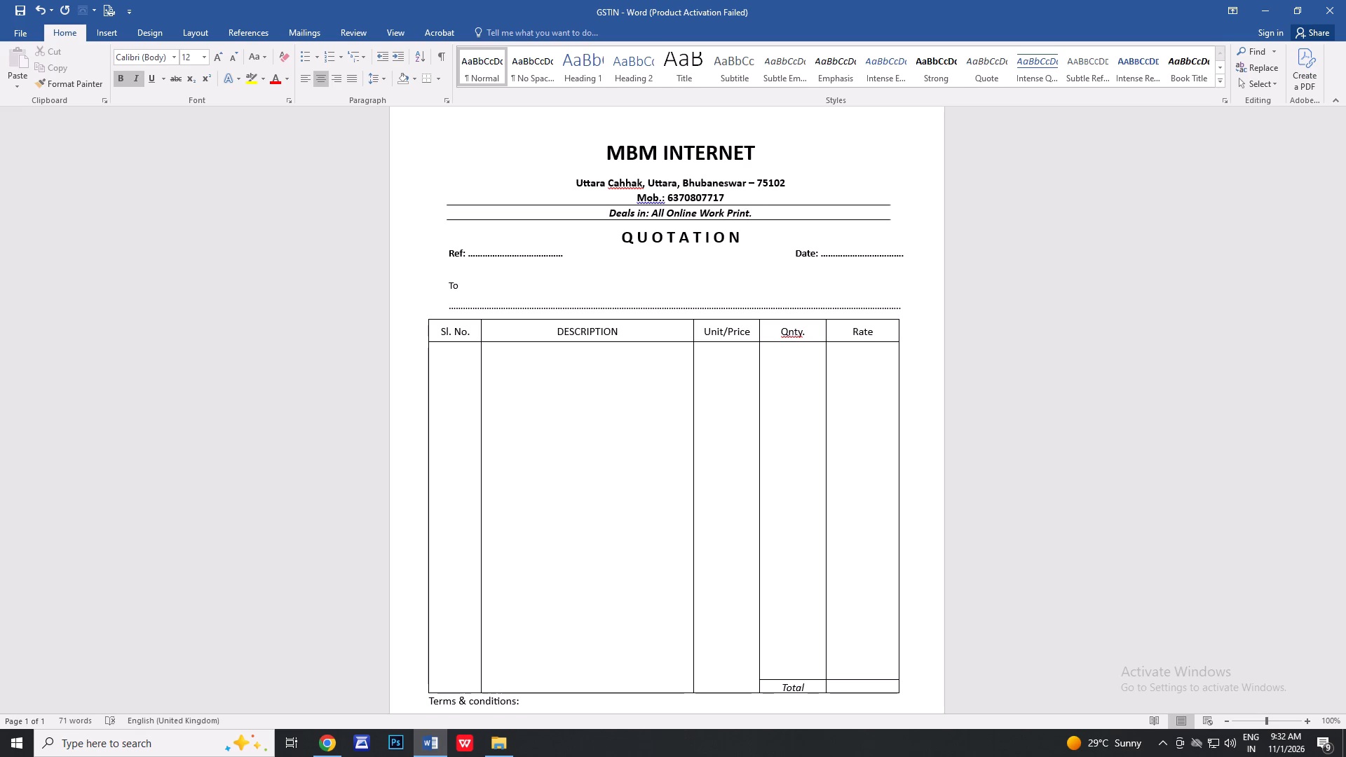
{"action": "key", "text": "BackSpace"}
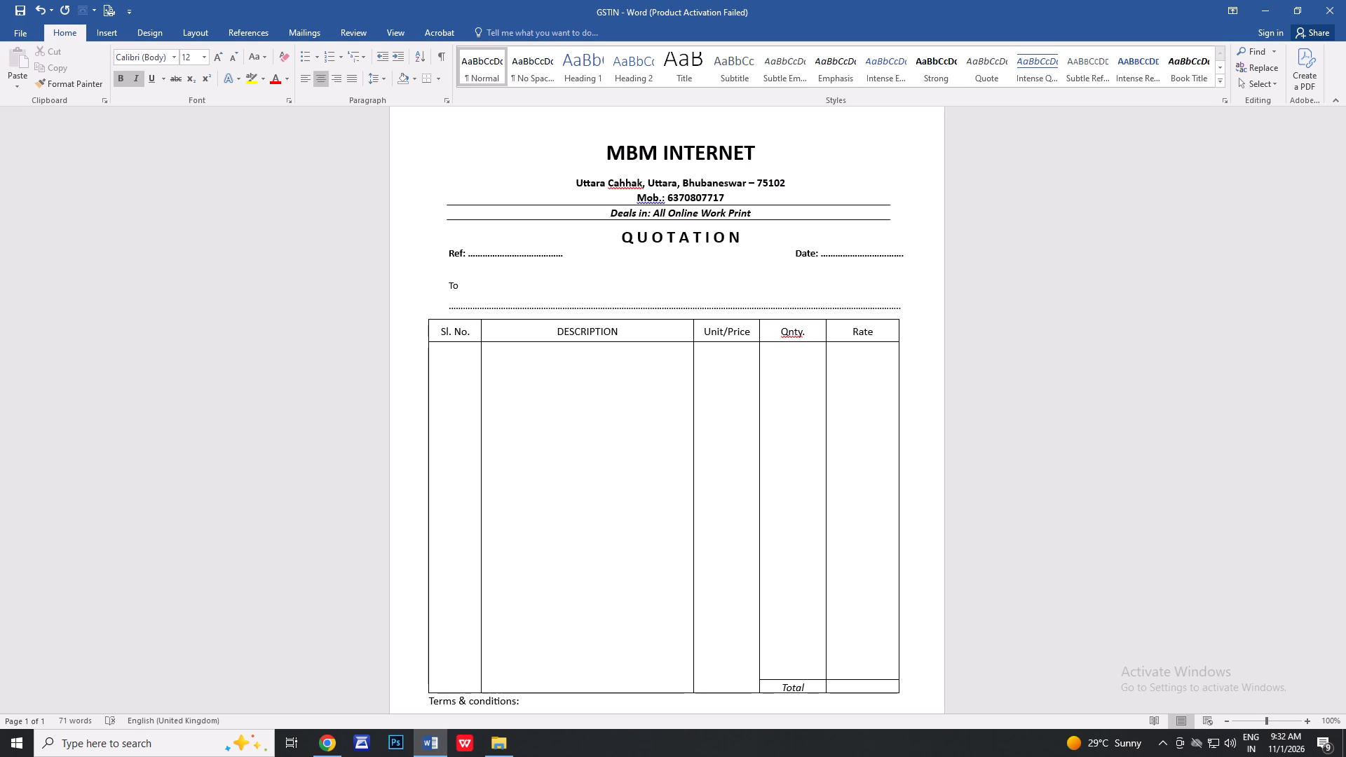
Insert a comma after "Work" in the "Deals in" line and return to the end of "Print".
{"action": "key", "text": "Left"}
{"action": "key", "text": "Left"}
{"action": "key", "text": "Left"}
{"action": "key", "text": "Left"}
{"action": "key", "text": "Left"}
{"action": "key", "text": "Left"}
{"action": "key", "text": "comma"}
{"action": "key", "text": "Right"}
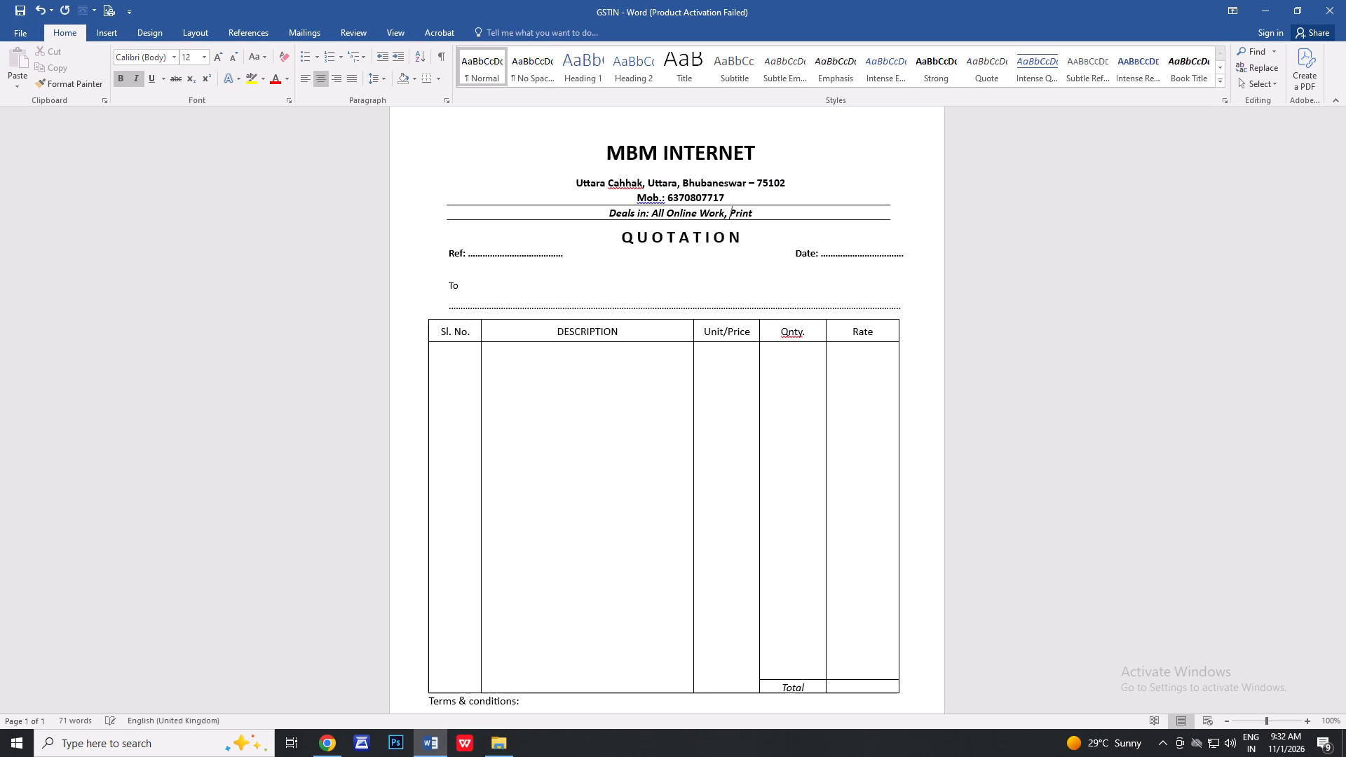
{"action": "key", "text": "Right"}
{"action": "key", "text": "Right"}
{"action": "key", "text": "Right"}
{"action": "key", "text": "Right"}
{"action": "key", "text": "Right"}
Append ",Lamination & All Stationary" after "Print" in the "Deals in" line.
{"action": "key", "text": "space"}
{"action": "key", "text": "comma"}
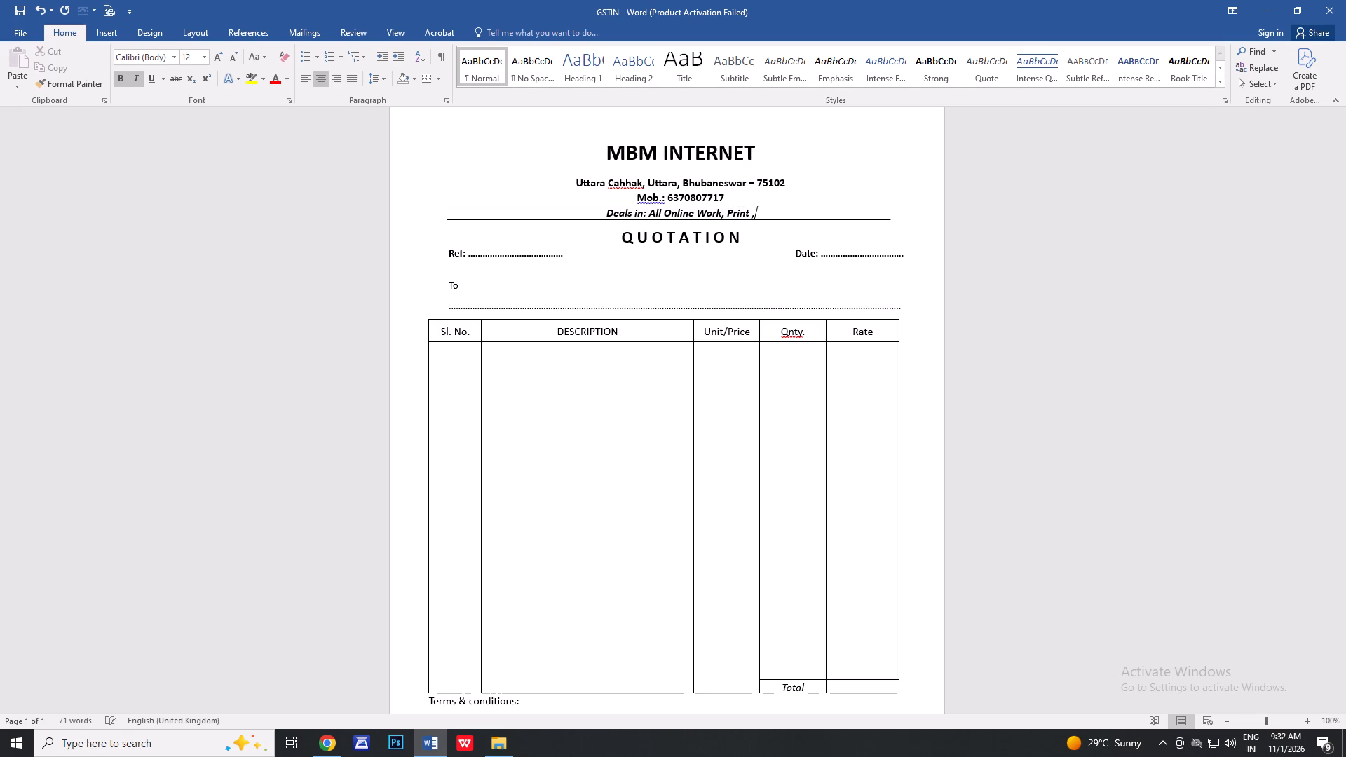
{"action": "type", "text": "amination"}
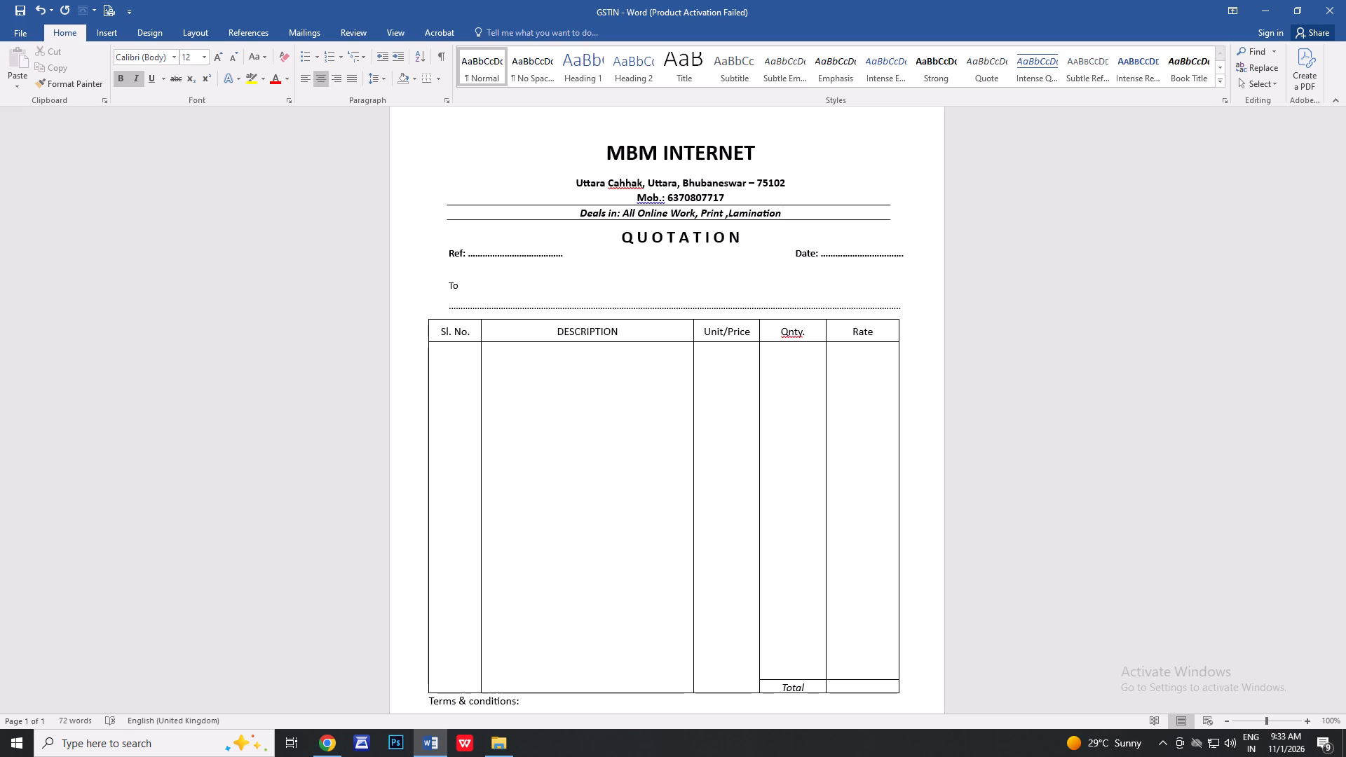
{"action": "key", "text": "space"}
{"action": "type", "text": "&"}
{"action": "key", "text": "space"}
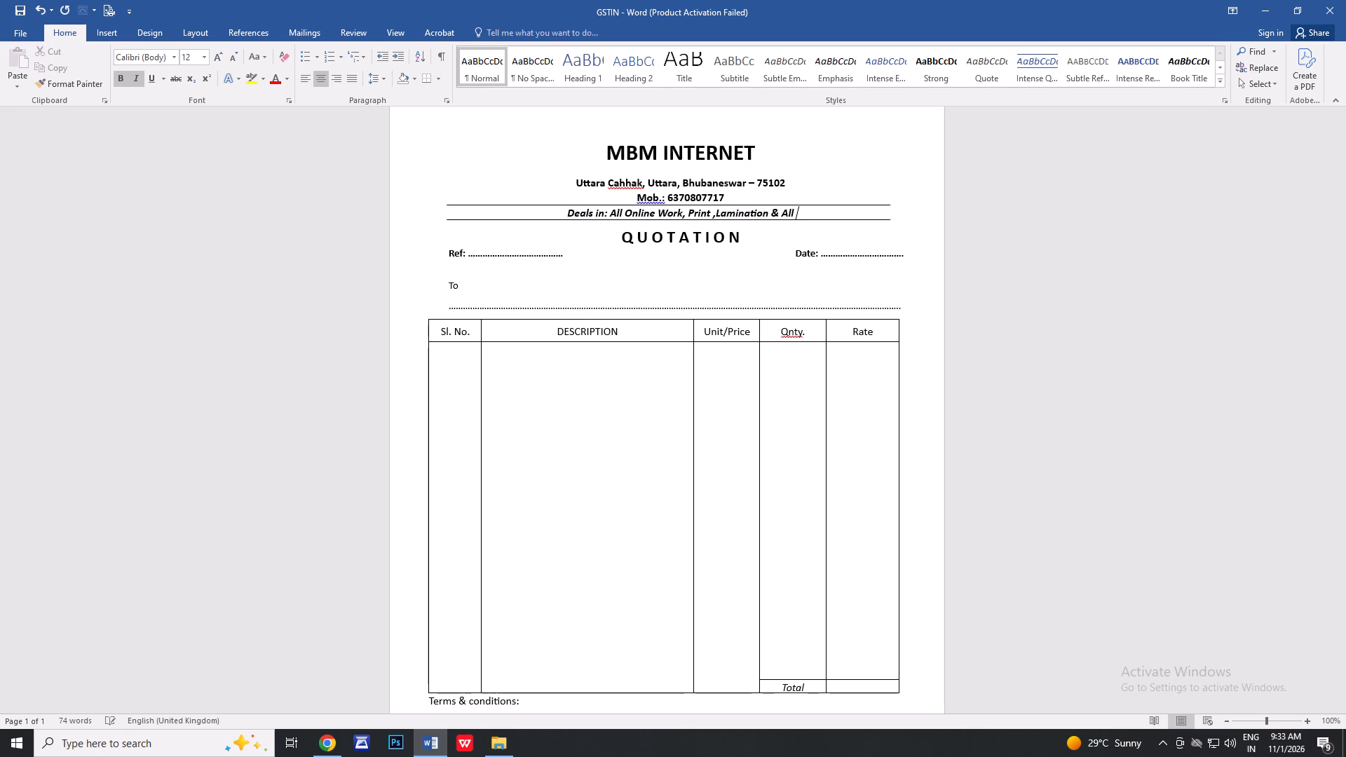
{"action": "type", "text": "ta"}
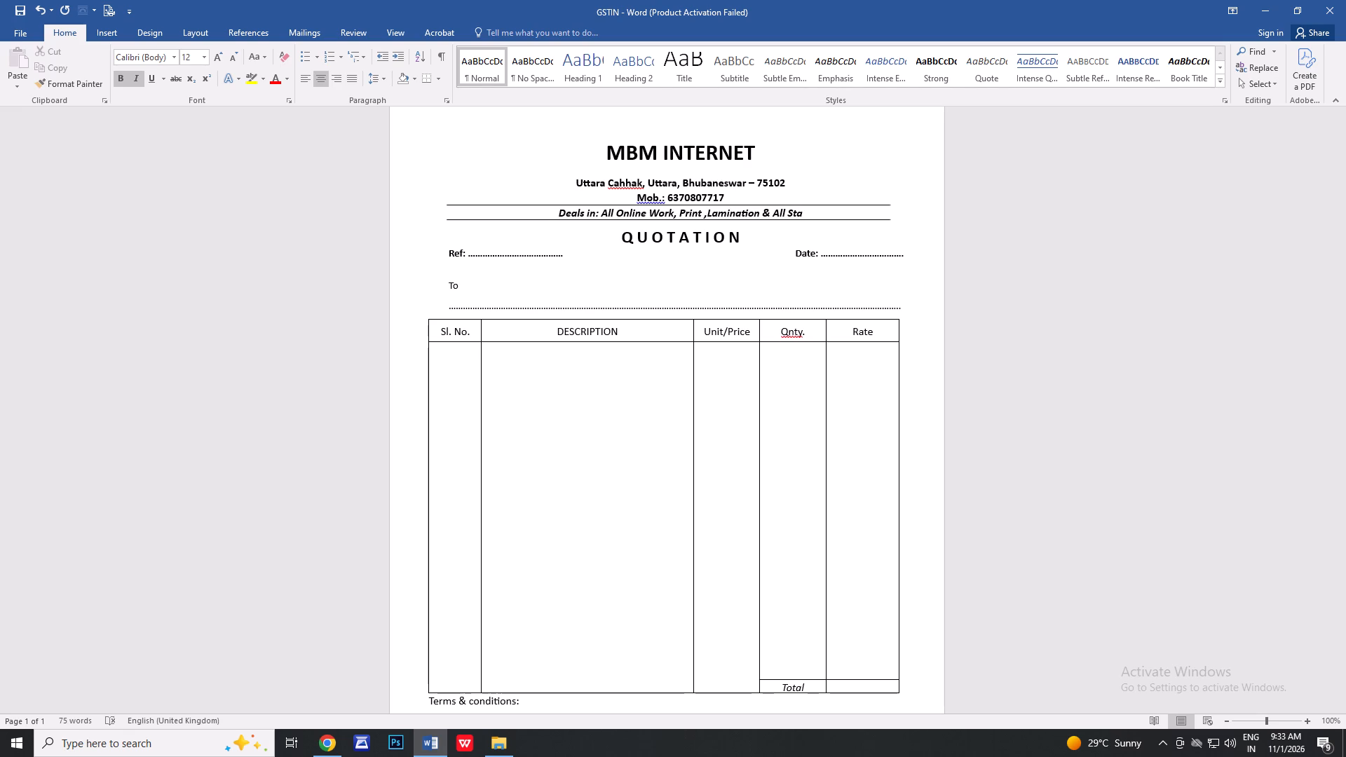
{"action": "type", "text": "tiona"}
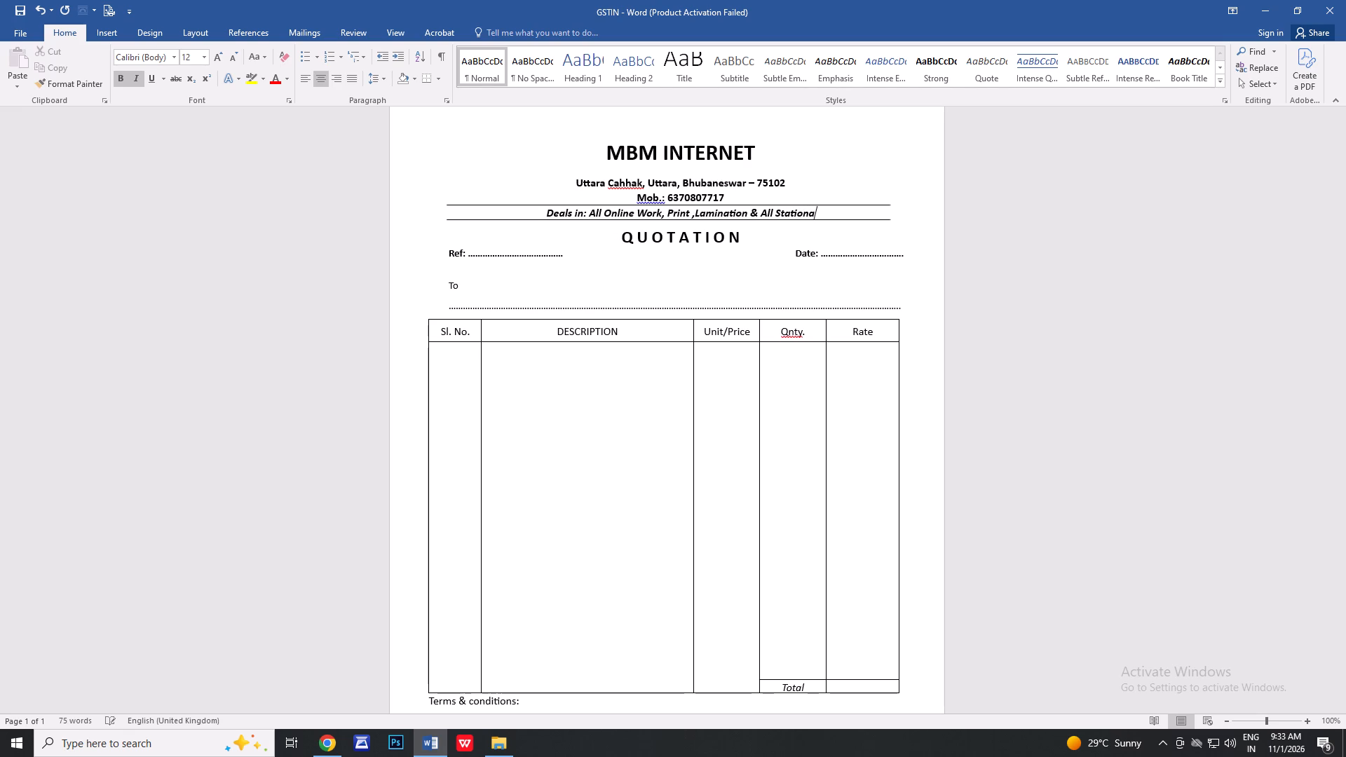
{"action": "type", "text": "ry"}
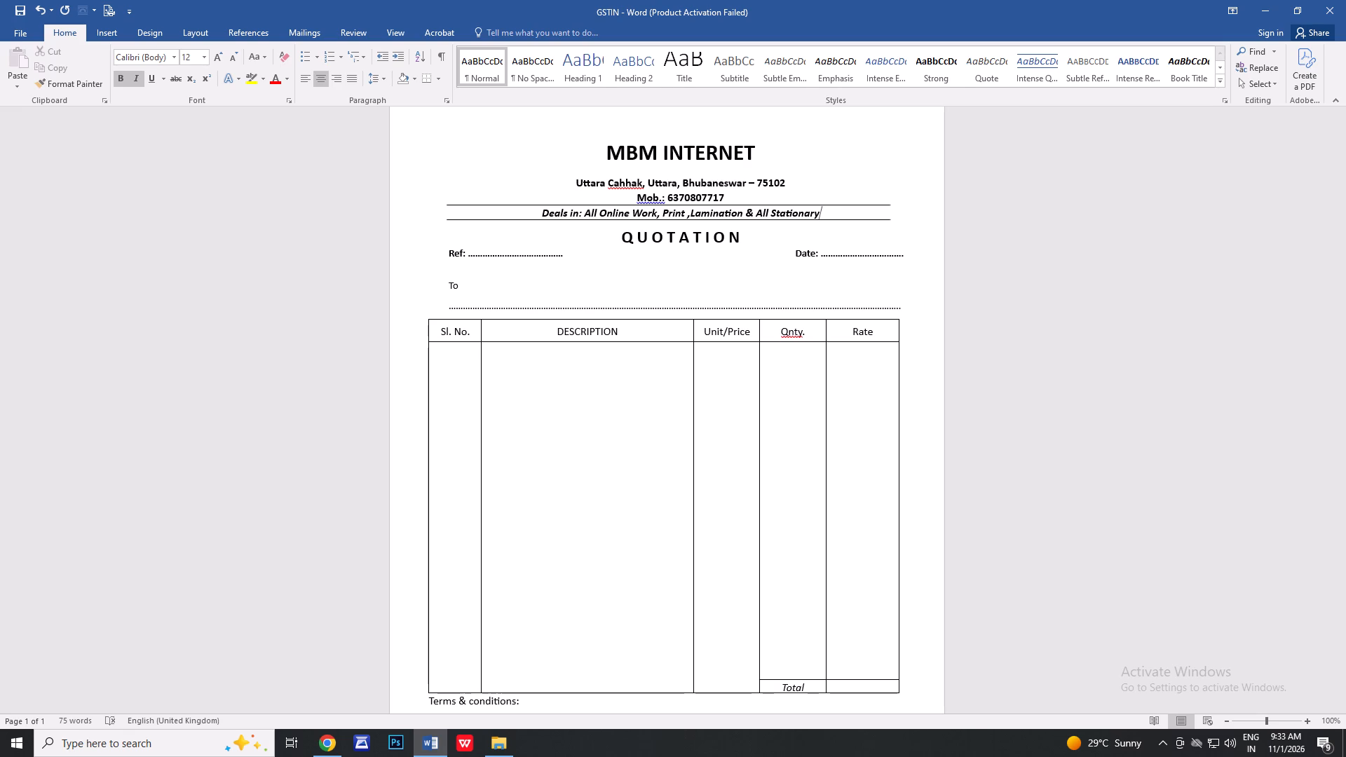
Correct the spelling of the last word in the "Deals in" line to "Stationery".
{"action": "key", "text": "Left"}
{"action": "key", "text": "Left"}
{"action": "key", "text": "BackSpace"}
{"action": "key", "text": "e"}
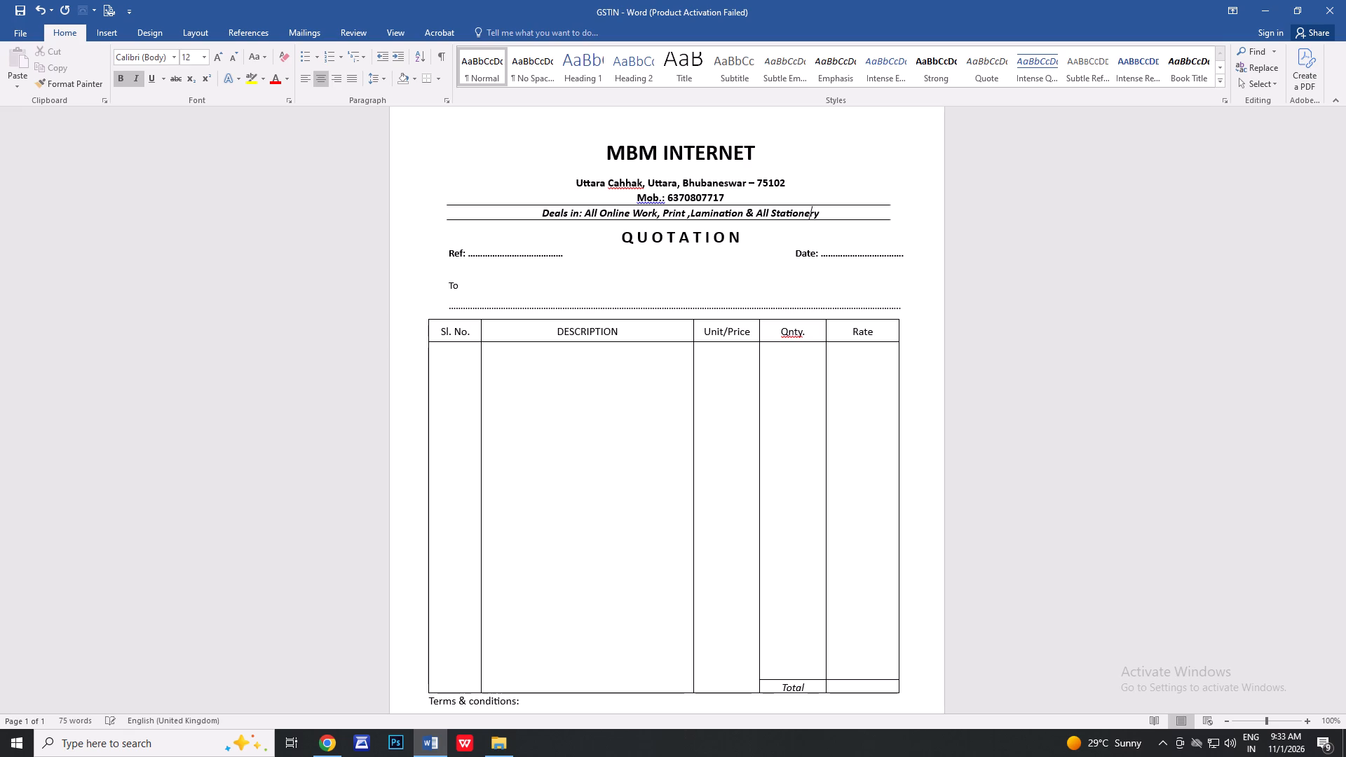
{"action": "key", "text": "Right"}
{"action": "key", "text": "Right"}
{"action": "key", "text": "Right"}
Add the word "Item" at the end of the "Deals in" line after "Stationery".
{"action": "key", "text": "Left"}
{"action": "key", "text": "space"}
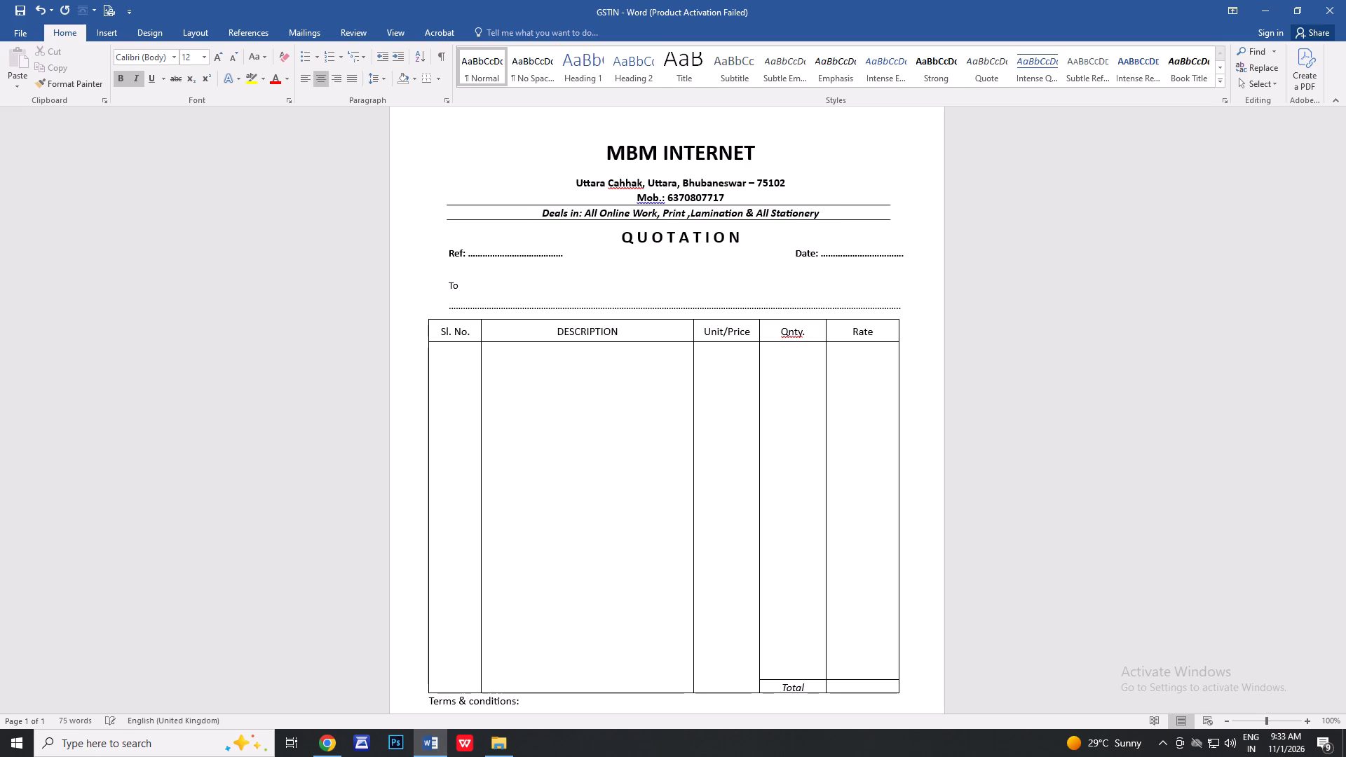
{"action": "type", "text": "tem"}
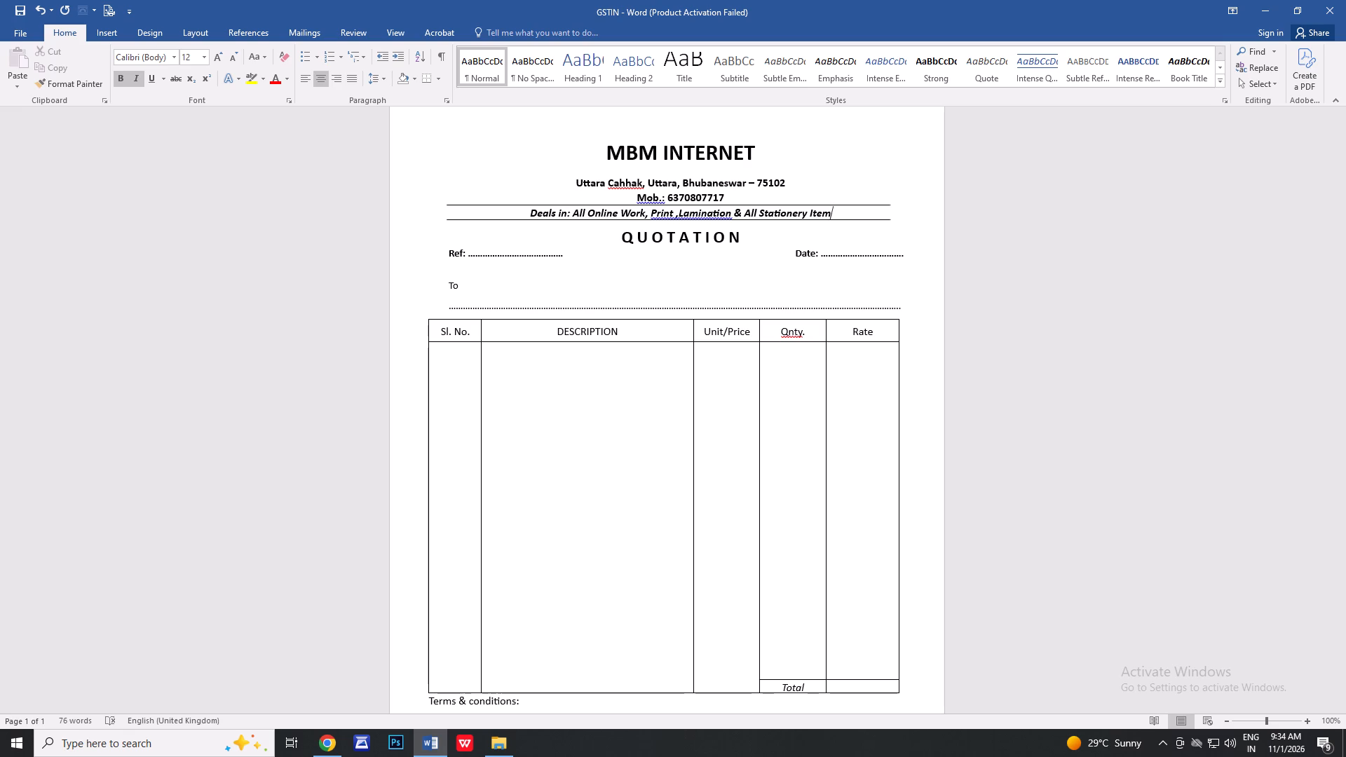
{"action": "key", "text": "BackSpace"}
{"action": "key", "text": "m"}
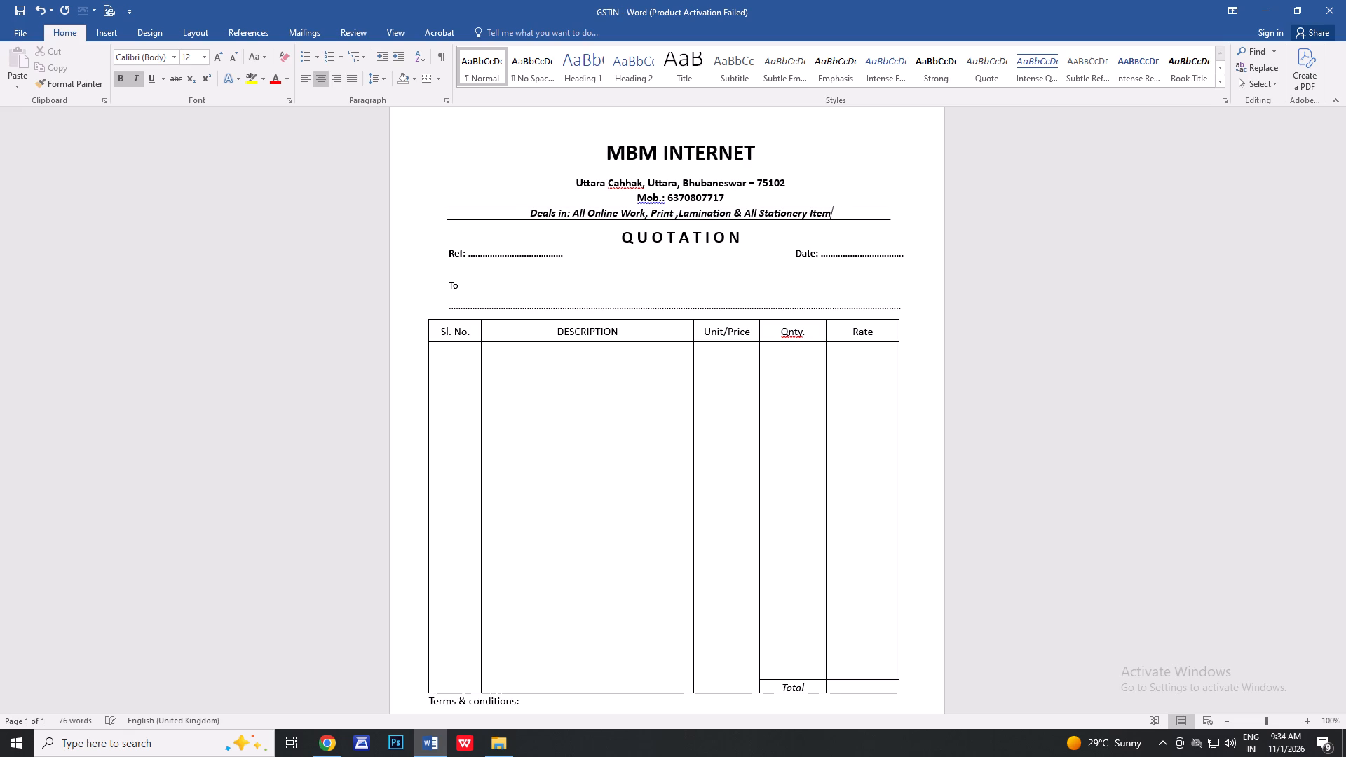
Replace the spaced-out "QUOTATION" heading above the Ref and Date line with "INVOICE".
{"action": "left_click", "coordinate": [738, 238]}
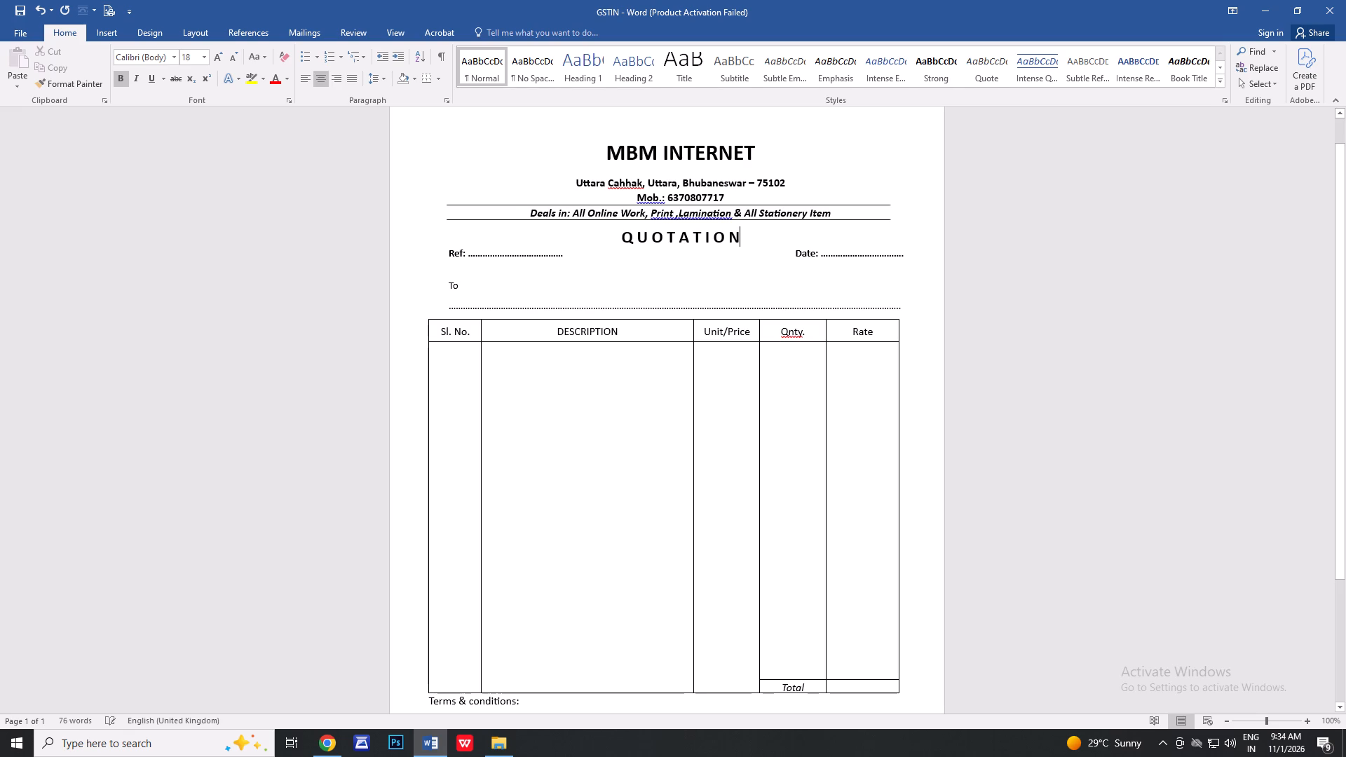
{"action": "key", "text": "BackSpace"}
{"action": "key", "text": "BackSpace"}
{"action": "key", "text": "BackSpace"}
{"action": "key", "text": "BackSpace"}
{"action": "key", "text": "BackSpace"}
{"action": "key", "text": "BackSpace"}
{"action": "key", "text": "BackSpace"}
{"action": "key", "text": "BackSpace"}
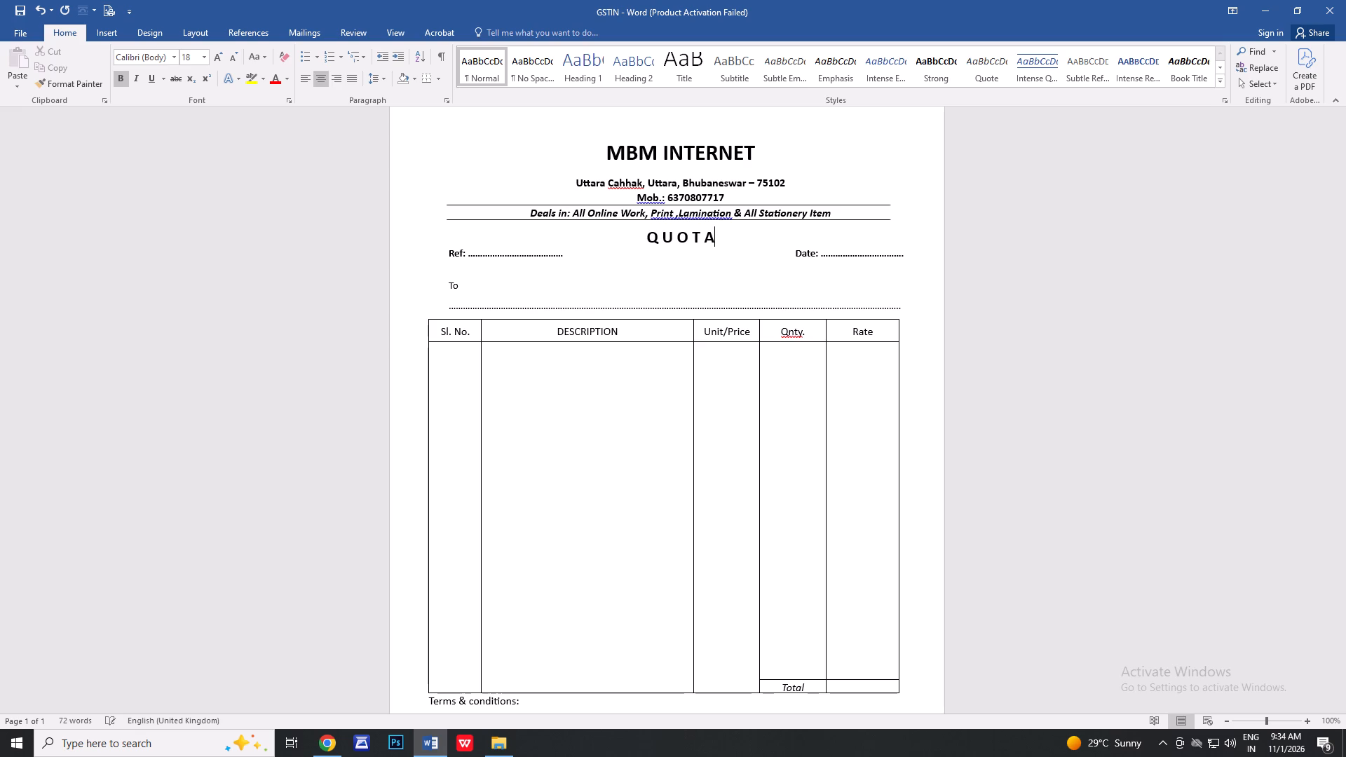
{"action": "key", "text": "BackSpace"}
{"action": "key", "text": "BackSpace"}
{"action": "key", "text": "BackSpace"}
{"action": "key", "text": "BackSpace"}
{"action": "key", "text": "BackSpace"}
{"action": "key", "text": "BackSpace"}
{"action": "key", "text": "BackSpace"}
{"action": "key", "text": "BackSpace"}
{"action": "key", "text": "BackSpace"}
{"action": "key", "text": "i"}
{"action": "key", "text": "n"}
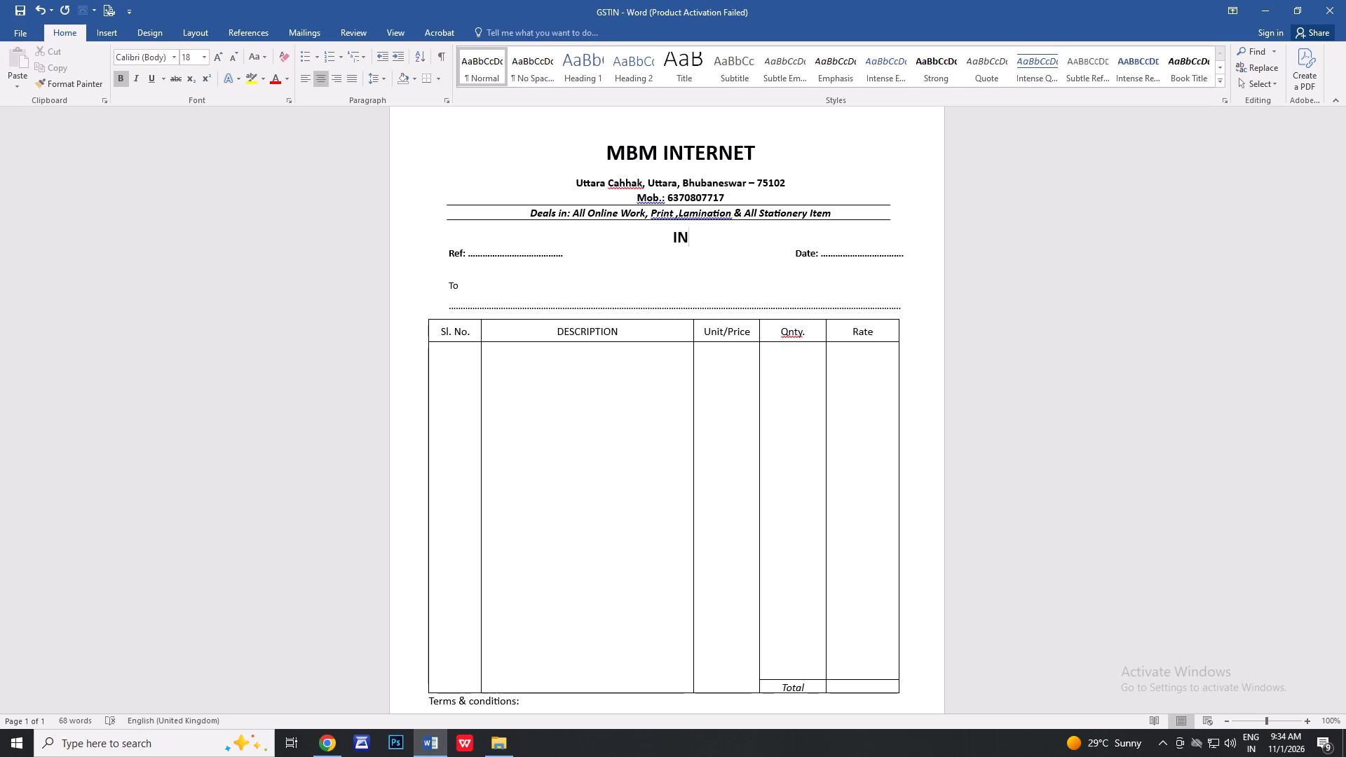
{"action": "type", "text": "VOICE"}
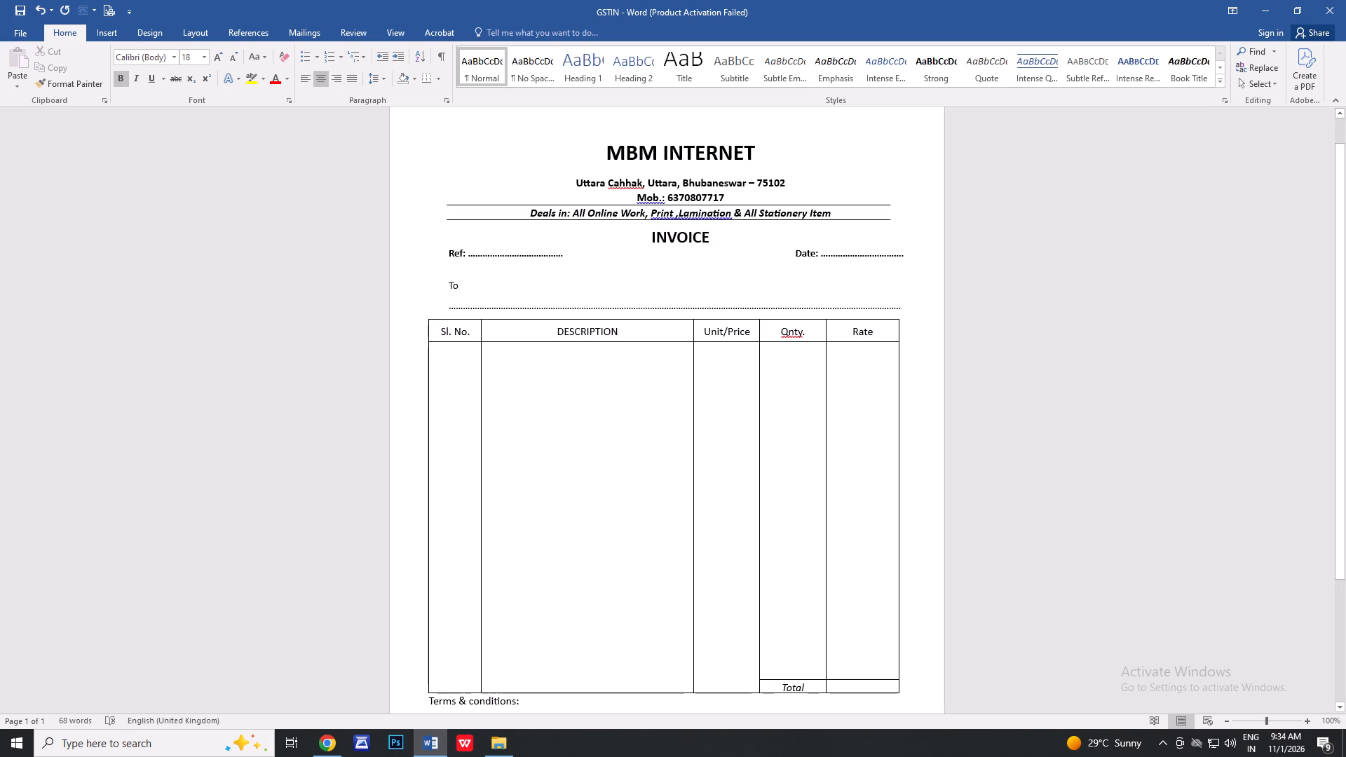
Enter the date 01/11/2026 within the dotted line after "Date:", removing the space before the dots.
{"action": "left_click", "coordinate": [831, 245]}
{"action": "double_click", "coordinate": [835, 253]}
{"action": "left_click", "coordinate": [970, 294]}
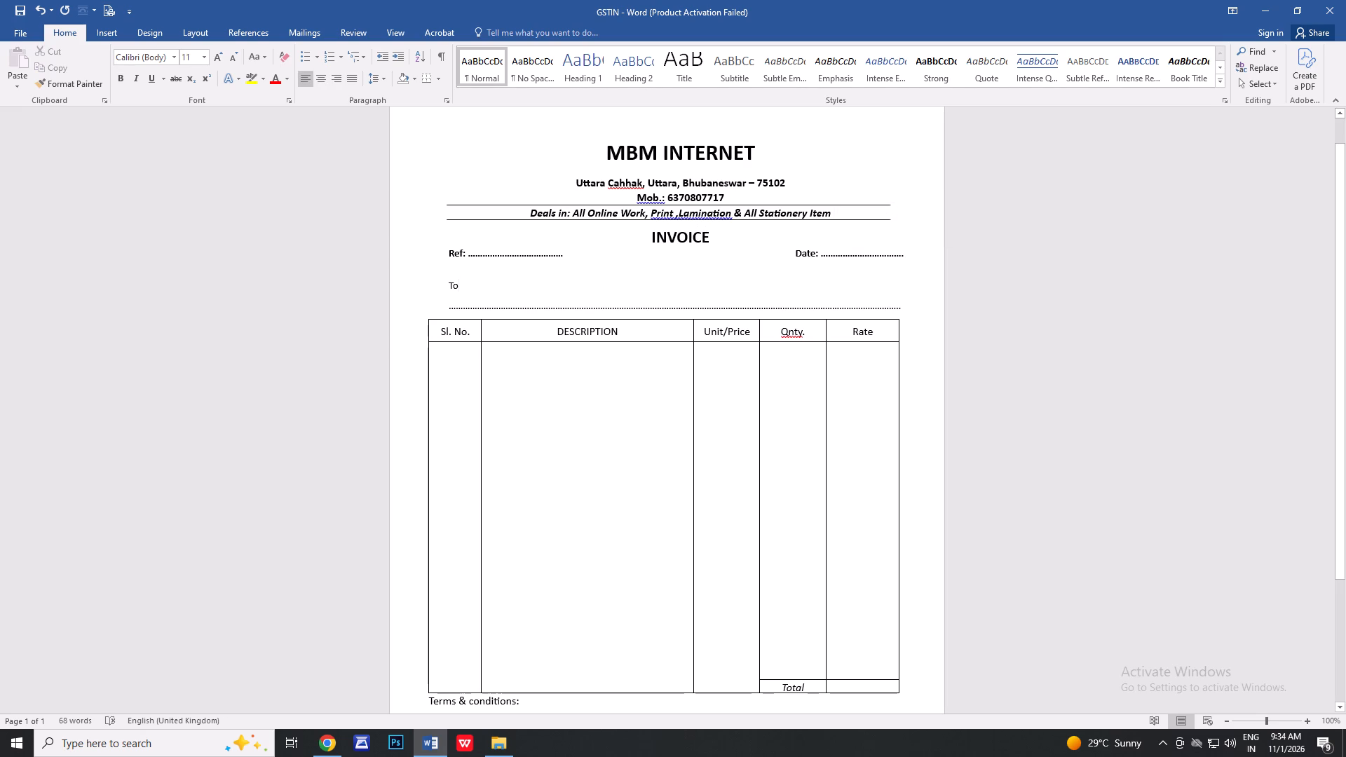
{"action": "double_click", "coordinate": [837, 250]}
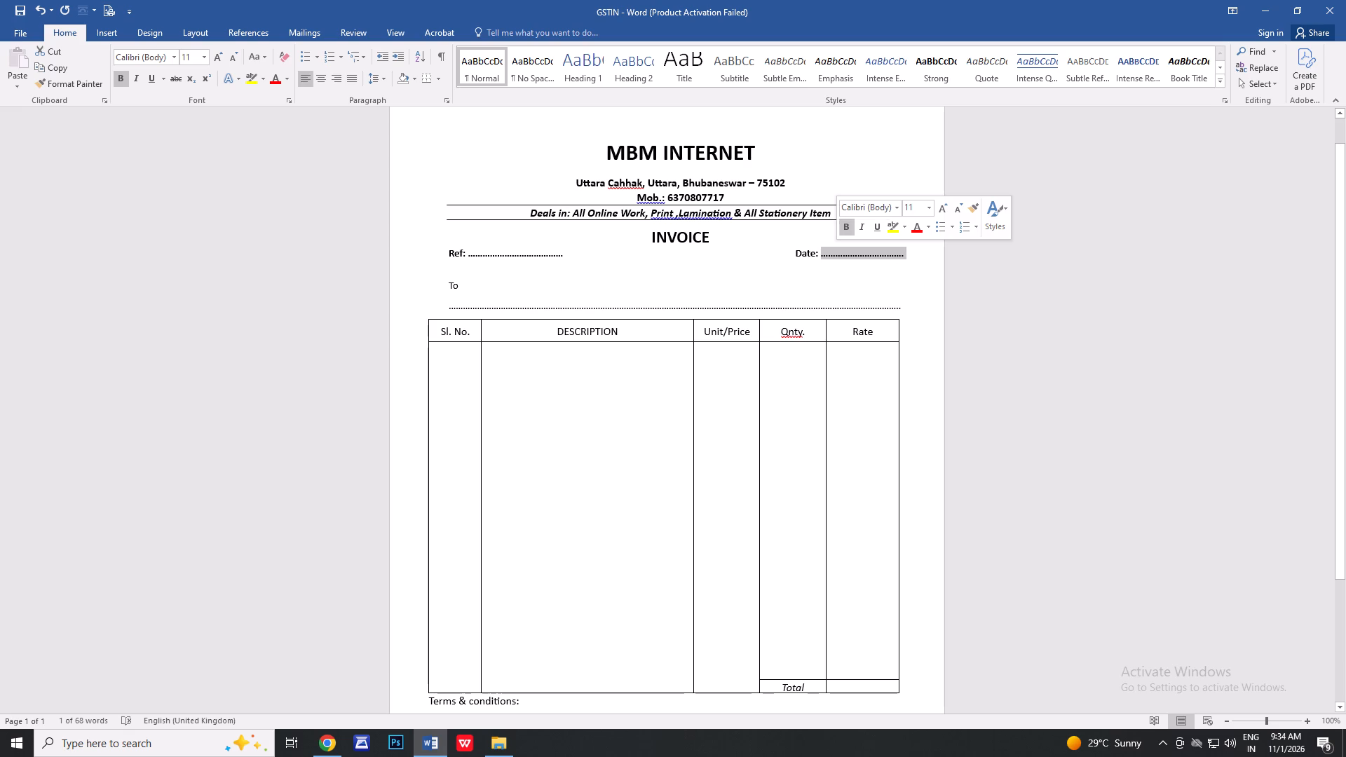
{"action": "left_click", "coordinate": [823, 247]}
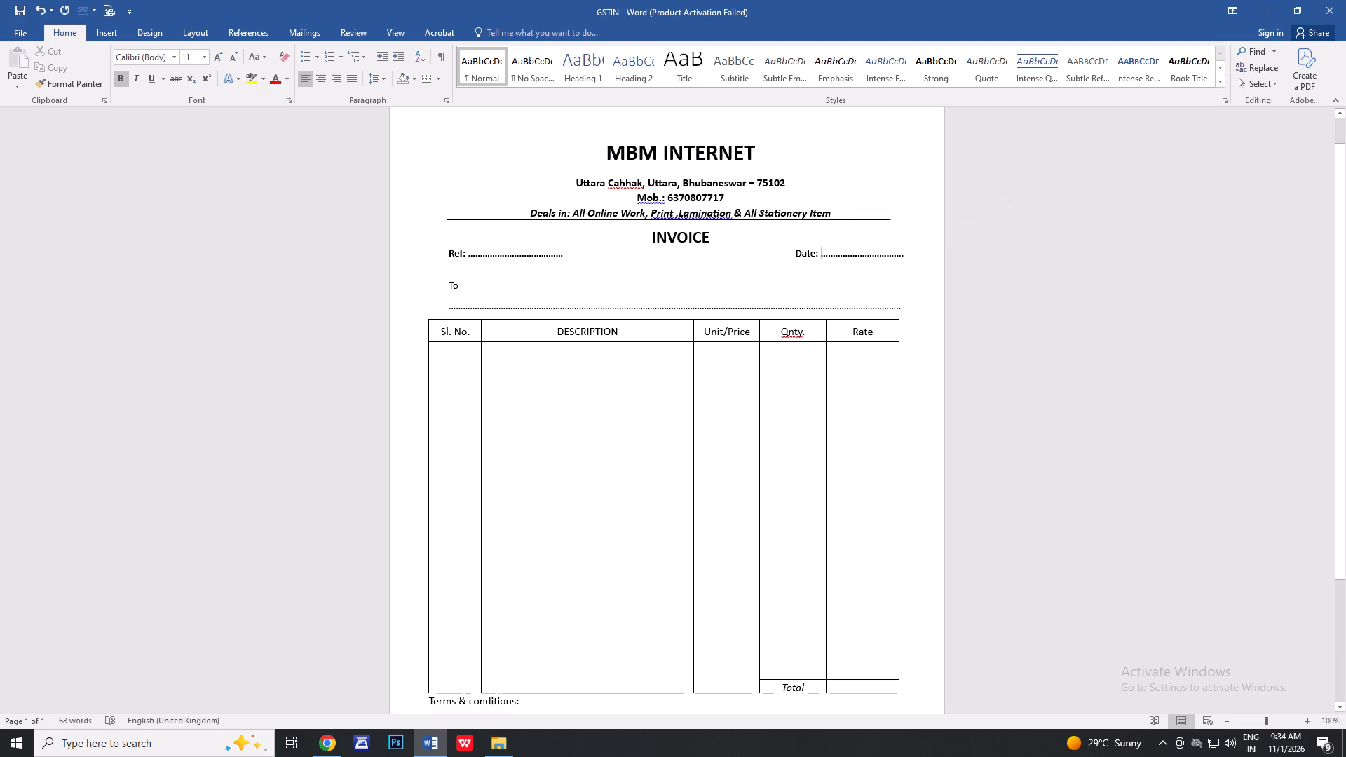
{"action": "key", "text": "space"}
{"action": "key", "text": "space"}
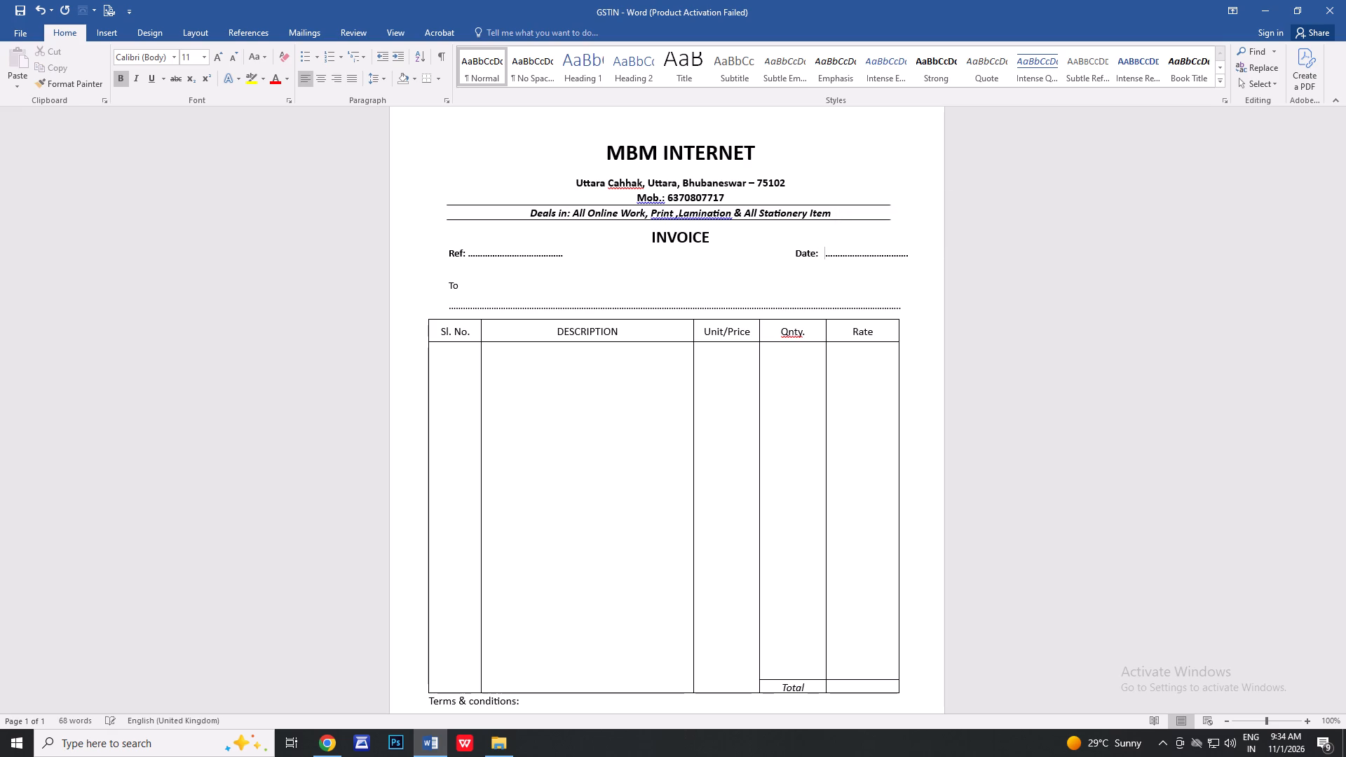
{"action": "key", "text": "BackSpace"}
{"action": "key", "text": "BackSpace"}
{"action": "key", "text": "BackSpace"}
{"action": "key", "text": "Right"}
{"action": "key", "text": "Right"}
{"action": "key", "text": "Left"}
{"action": "type", "text": "01"}
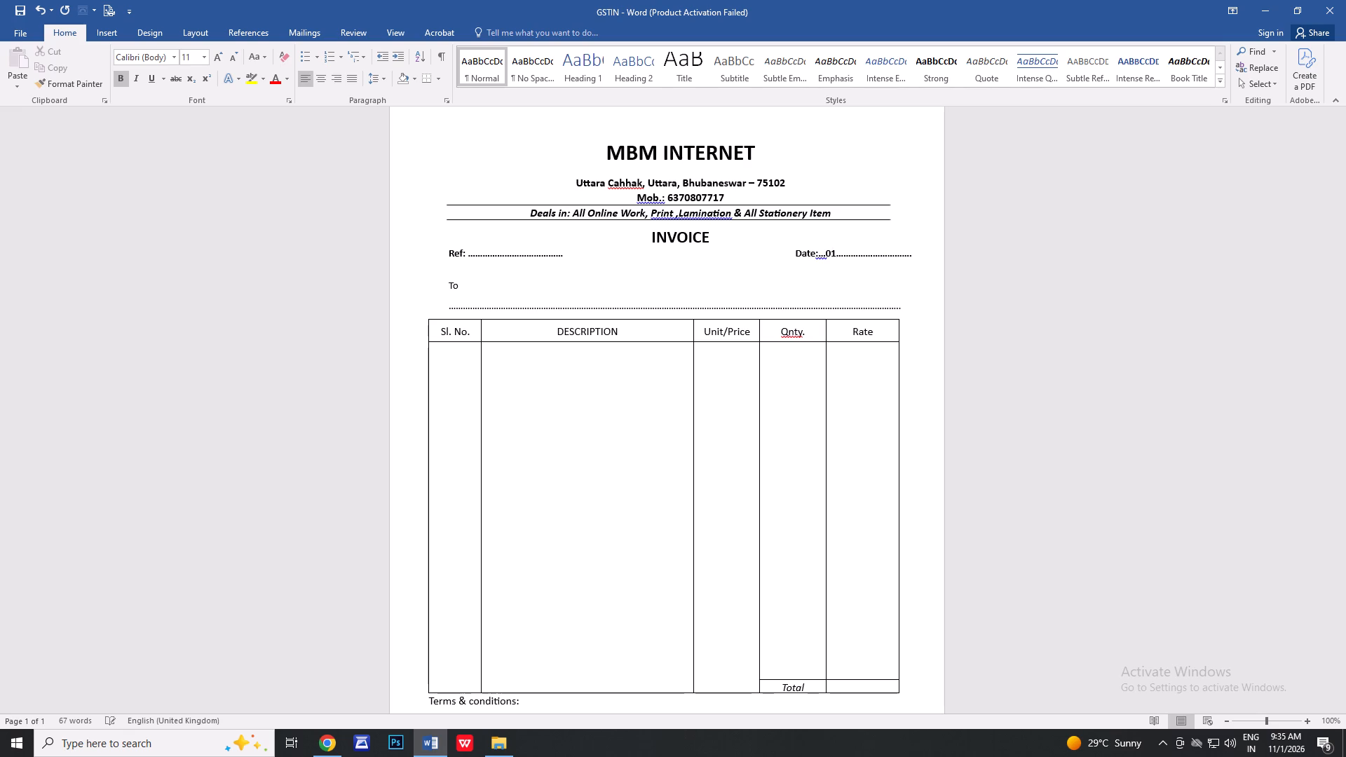
{"action": "key", "text": "slash"}
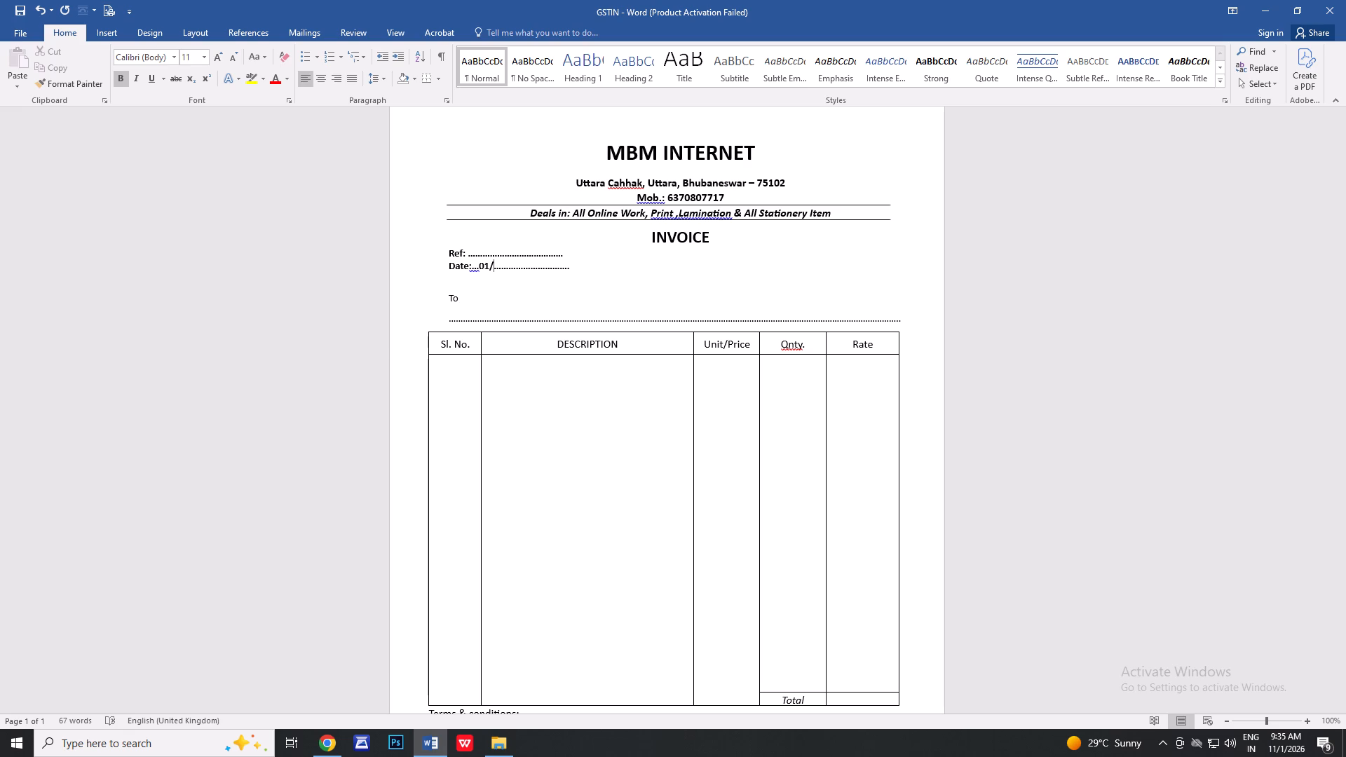
{"action": "type", "text": "11"}
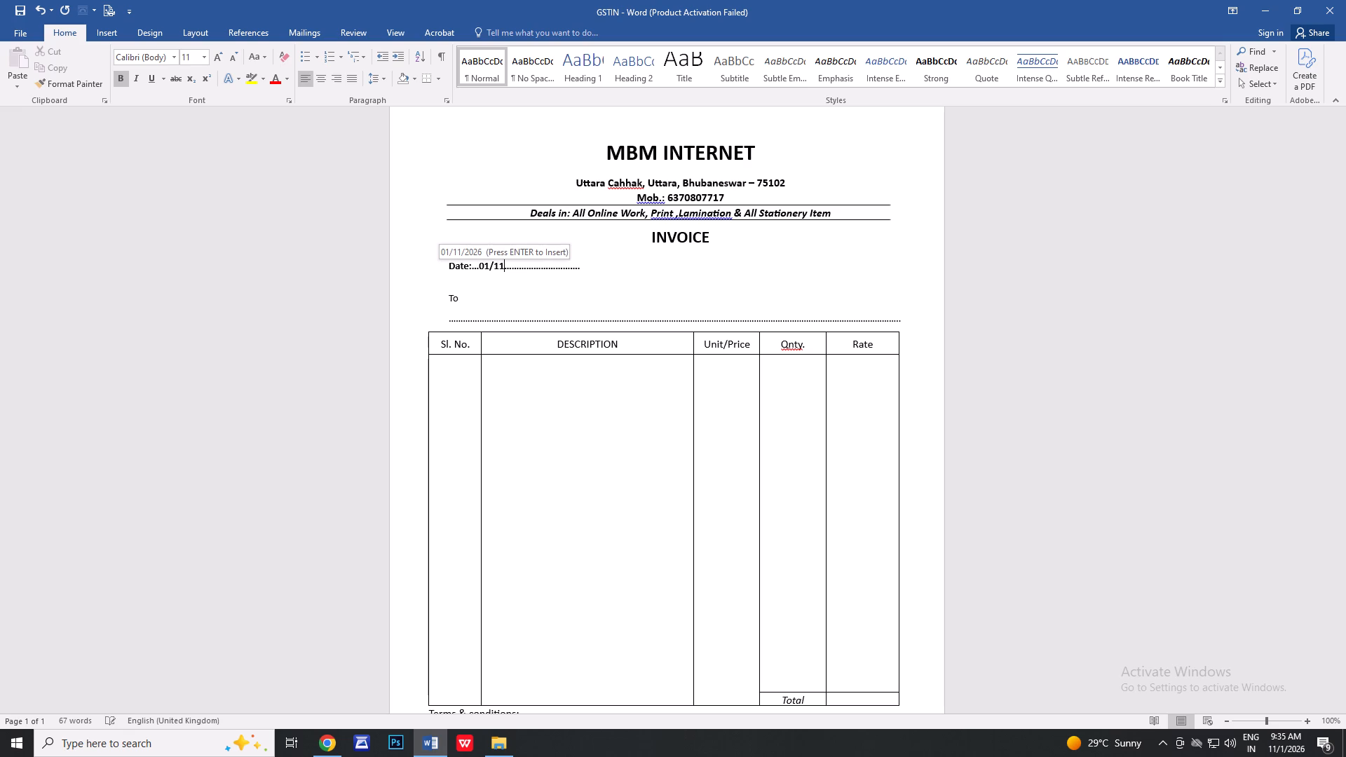
{"action": "key", "text": "BackSpace"}
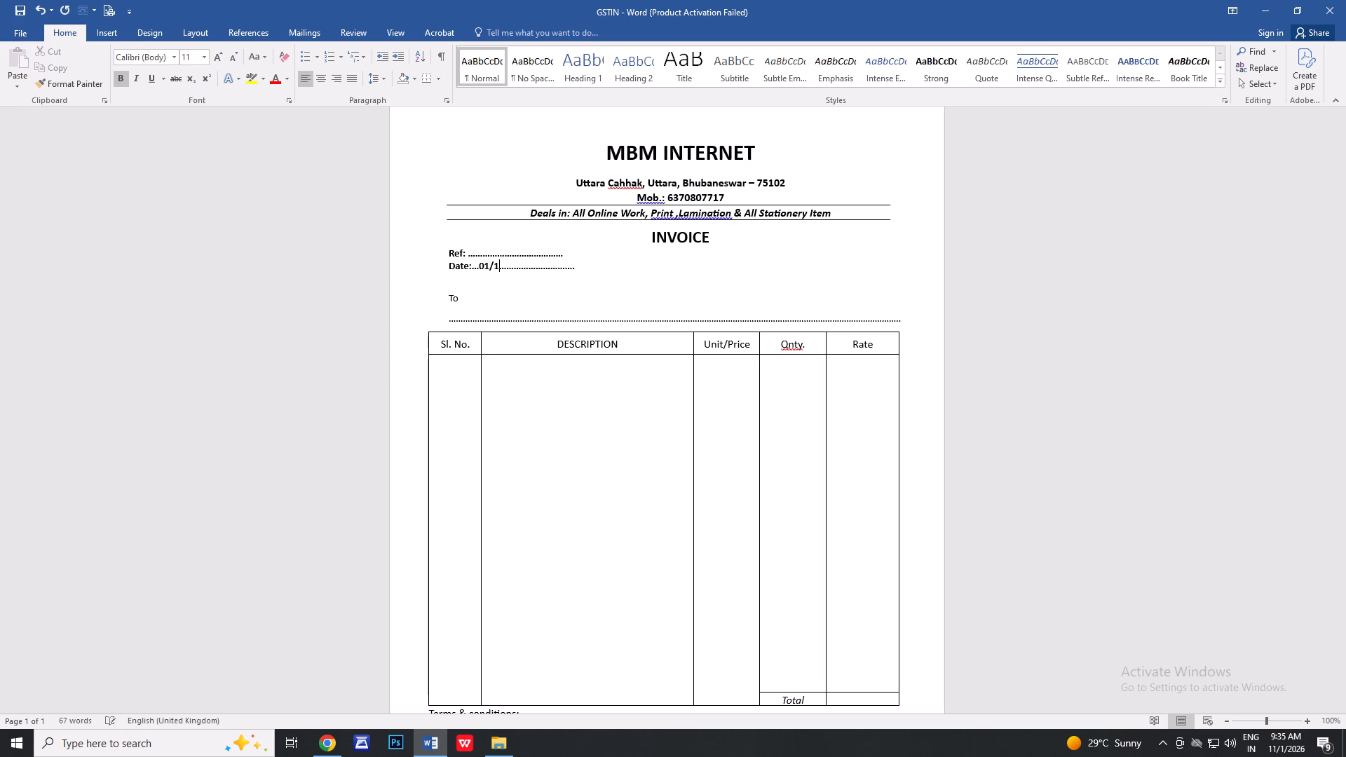
{"action": "key", "text": "1"}
{"action": "key", "text": "slash"}
{"action": "type", "text": "2026"}
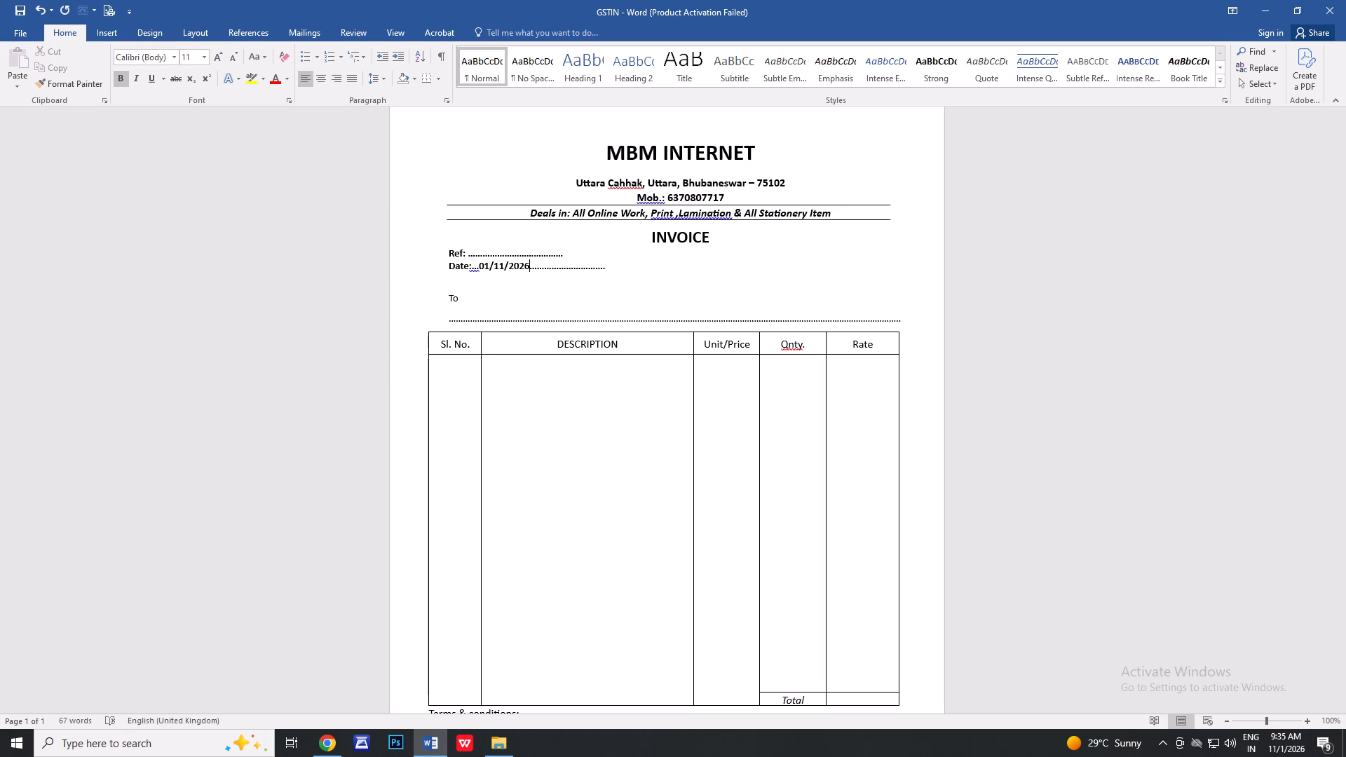
Shorten the dotted line after "Ref:" by deleting dots from its end.
{"action": "left_click", "coordinate": [564, 257]}
{"action": "key", "text": "BackSpace"}
{"action": "key", "text": "BackSpace"}
{"action": "key", "text": "BackSpace"}
{"action": "key", "text": "BackSpace"}
{"action": "key", "text": "BackSpace"}
{"action": "key", "text": "BackSpace"}
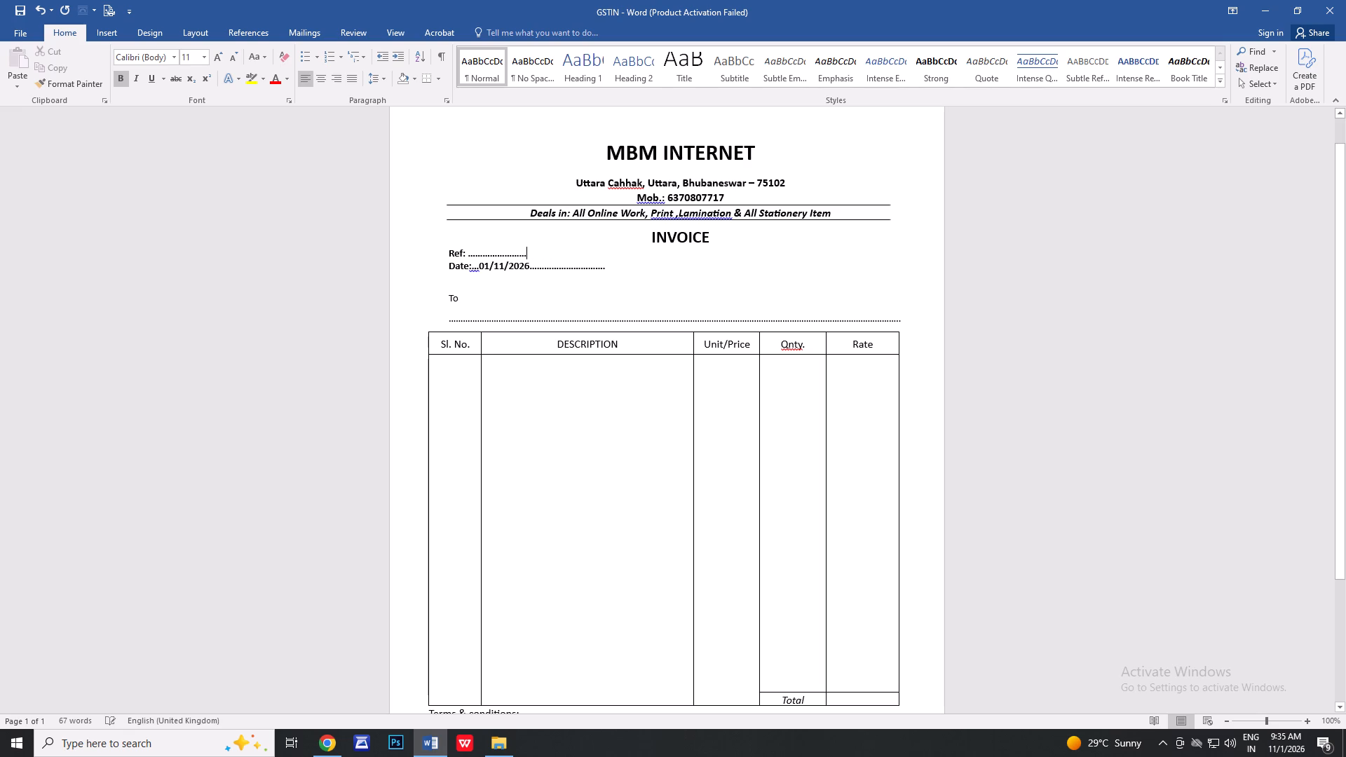
Trim the dots after 01/11/2026 so the date fits back on the same line as "Ref:".
{"action": "left_click", "coordinate": [442, 267]}
{"action": "left_click", "coordinate": [608, 271]}
{"action": "key", "text": "BackSpace"}
{"action": "key", "text": "BackSpace"}
{"action": "key", "text": "BackSpace"}
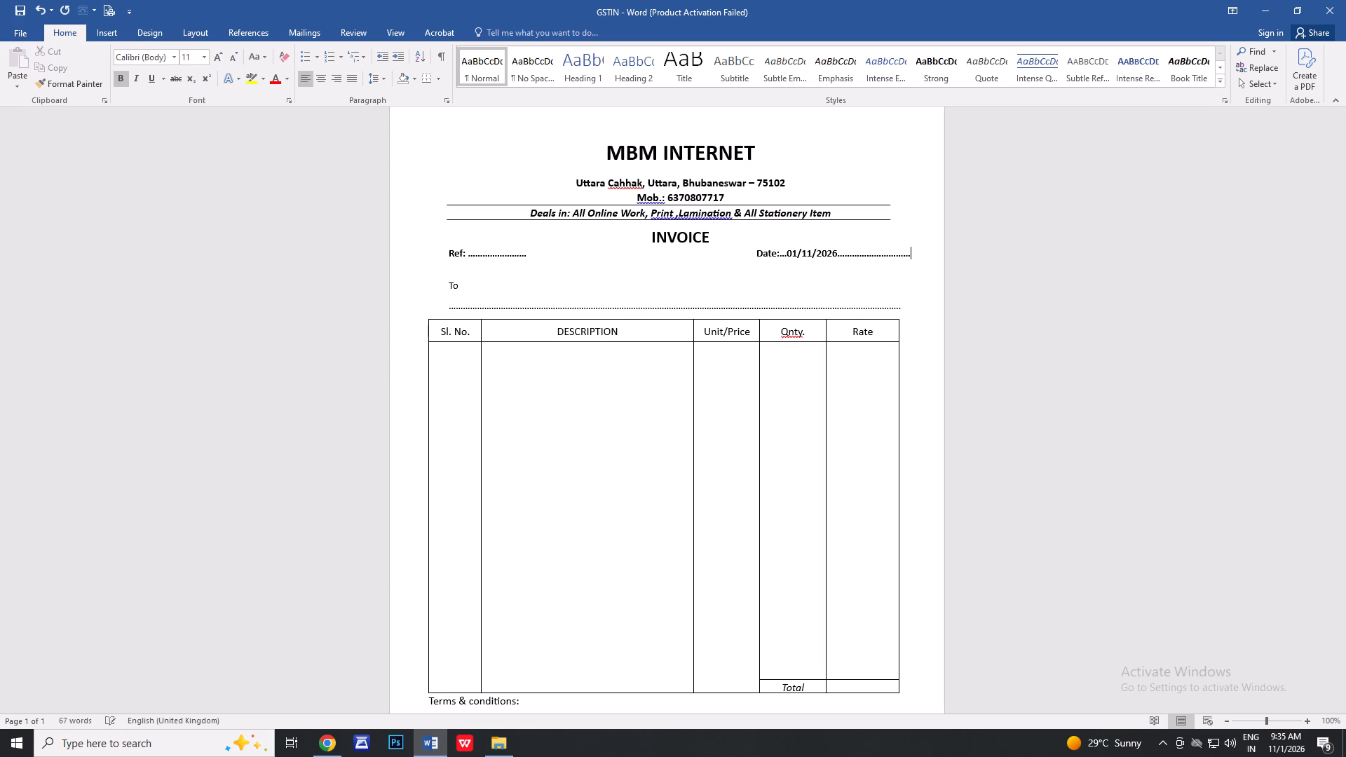
{"action": "key", "text": "BackSpace"}
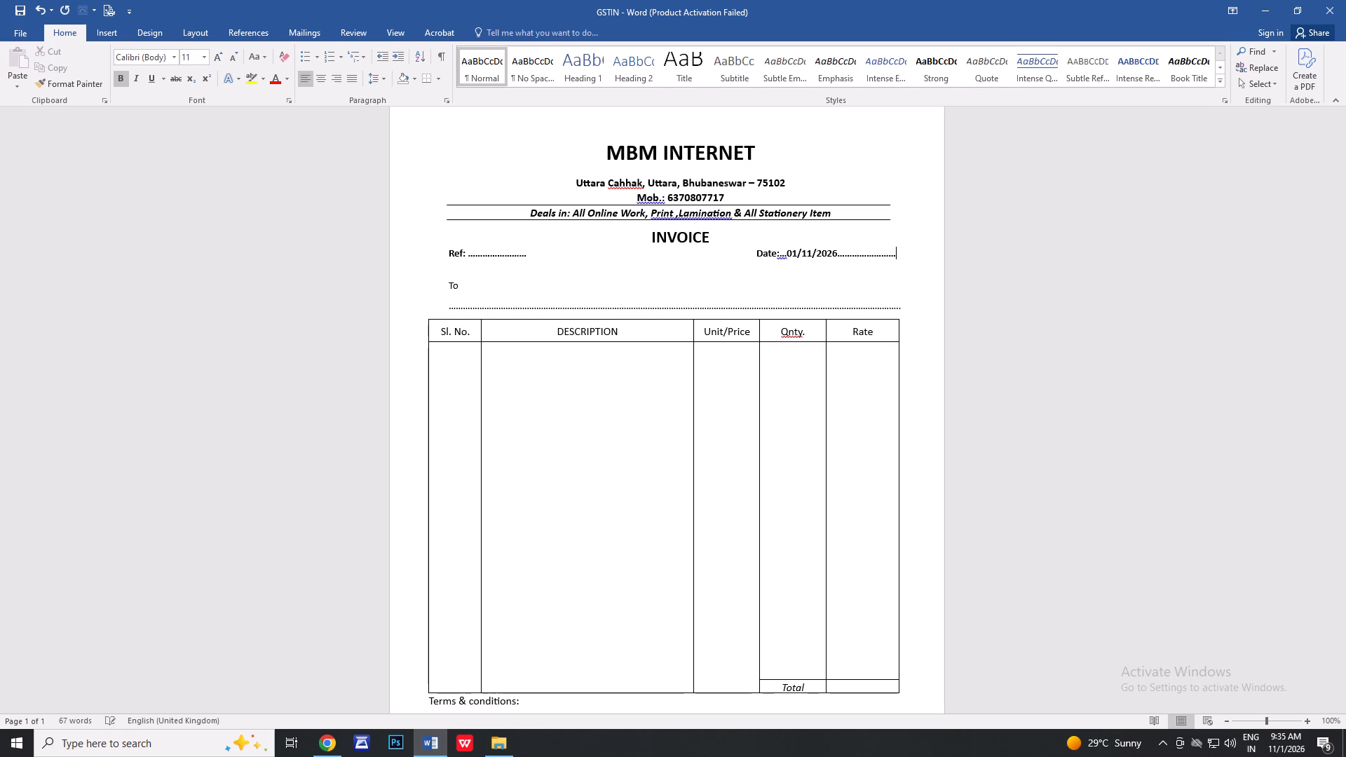
Check the invoice in the print preview and return to the document.
{"action": "key", "text": "ctrl+p"}
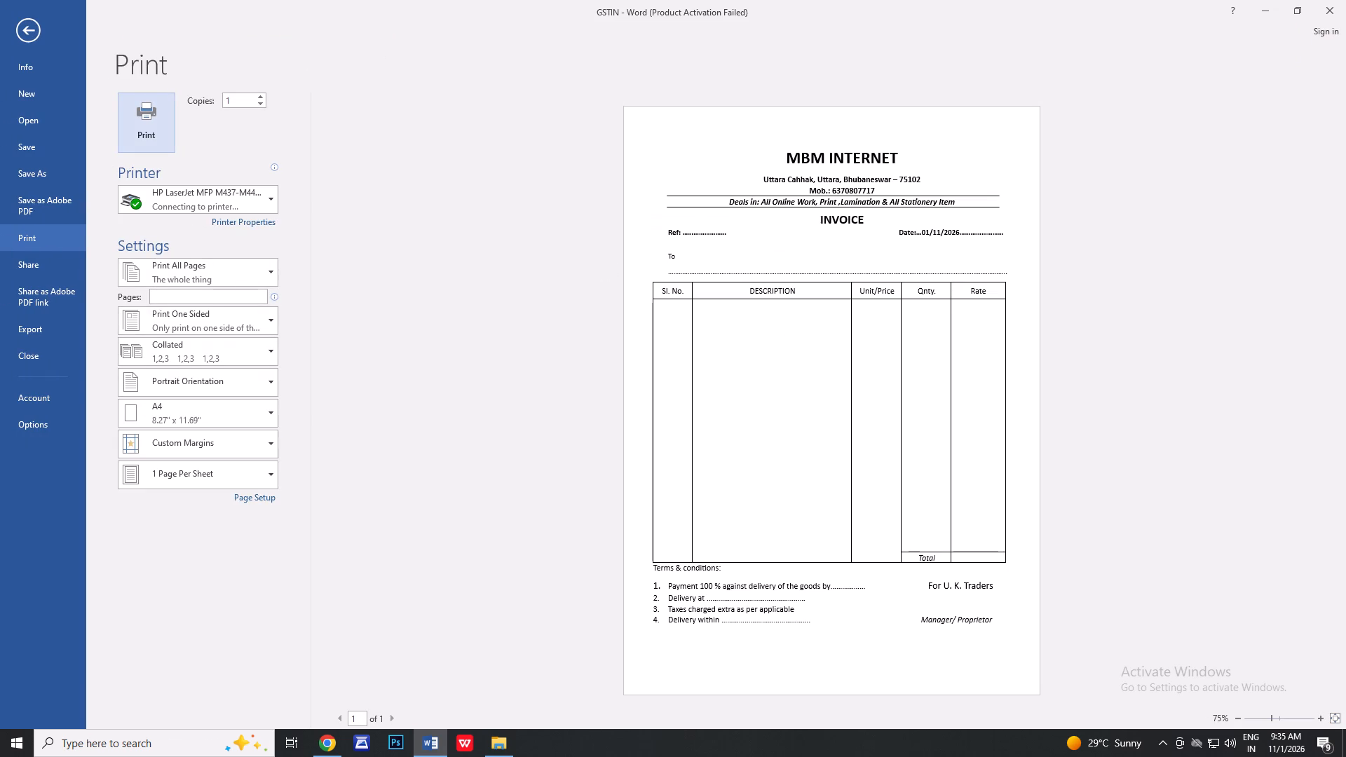
{"action": "left_click", "coordinate": [32, 27]}
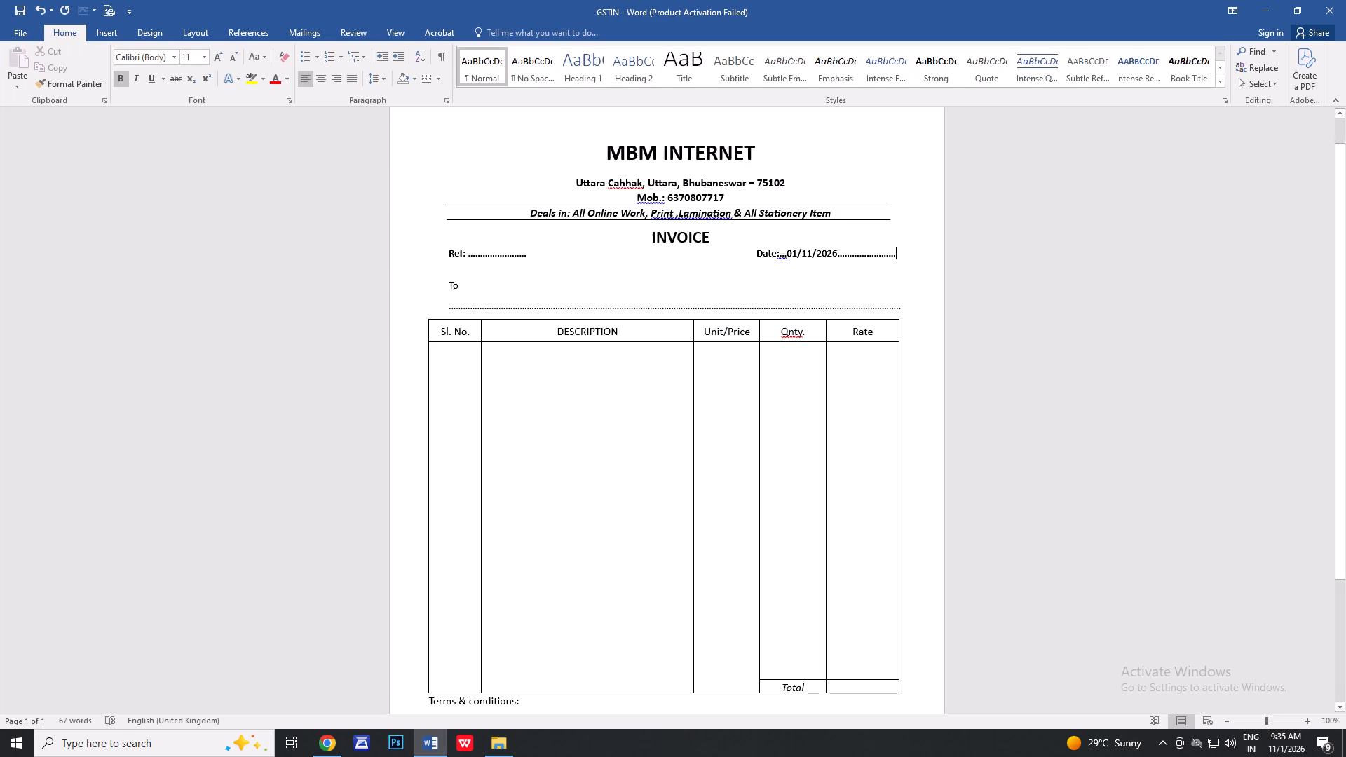
Delete all the remaining dots after 01/11/2026 in the Date field.
{"action": "left_click", "coordinate": [903, 257]}
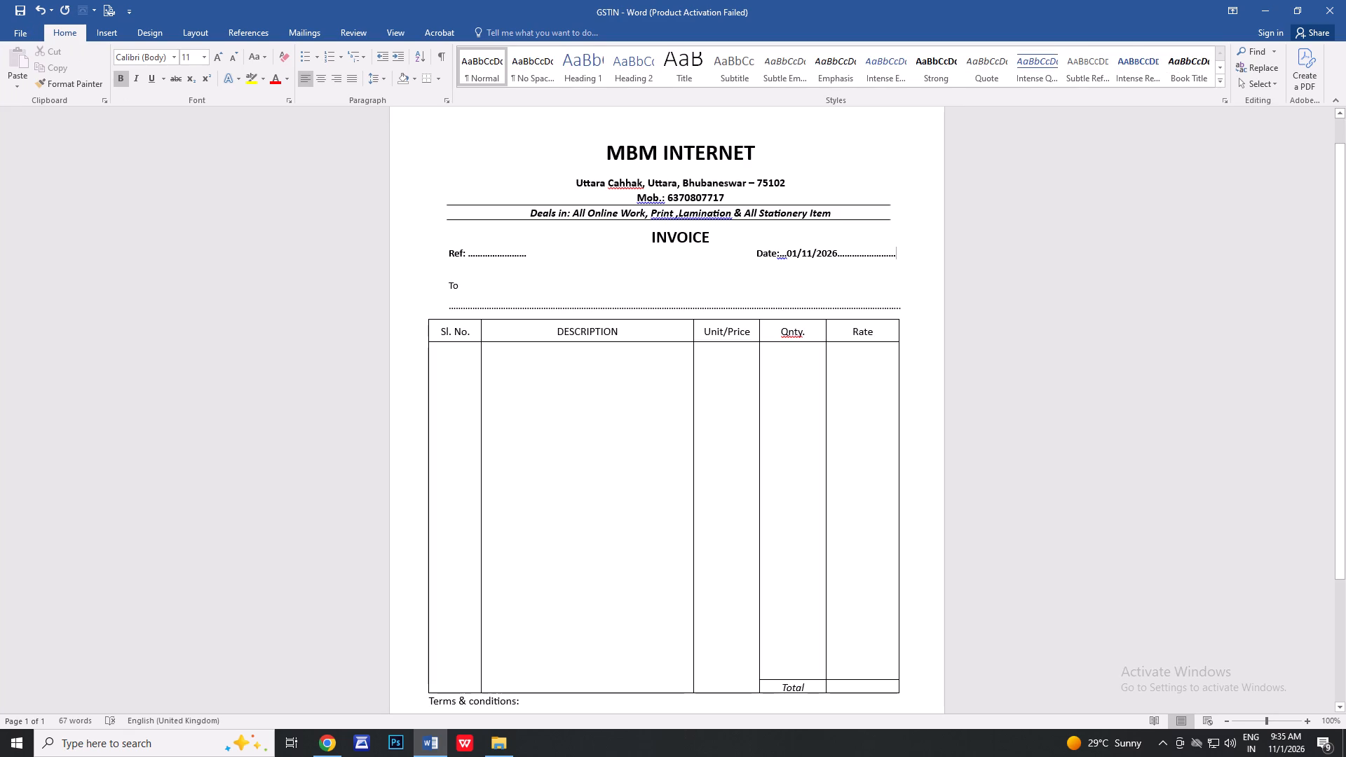
{"action": "key", "text": "BackSpace"}
{"action": "key", "text": "BackSpace"}
{"action": "key", "text": "BackSpace"}
{"action": "key", "text": "BackSpace"}
{"action": "key", "text": "BackSpace"}
{"action": "key", "text": "BackSpace"}
{"action": "key", "text": "BackSpace"}
{"action": "key", "text": "BackSpace"}
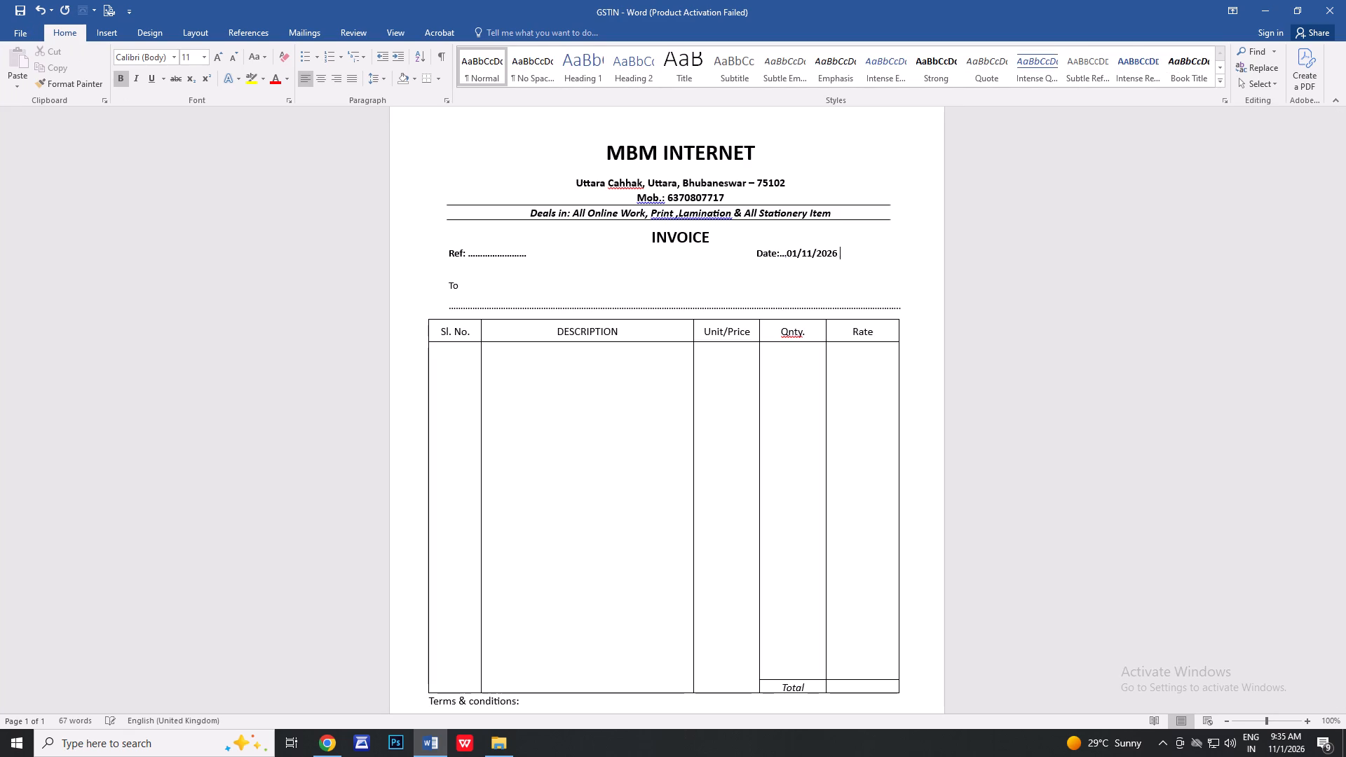
Replace the dots between "Date" and 01/11/2026 with a colon and a space.
{"action": "left_click", "coordinate": [786, 256]}
{"action": "key", "text": "BackSpace"}
{"action": "key", "text": "BackSpace"}
{"action": "key", "text": "shift+colon"}
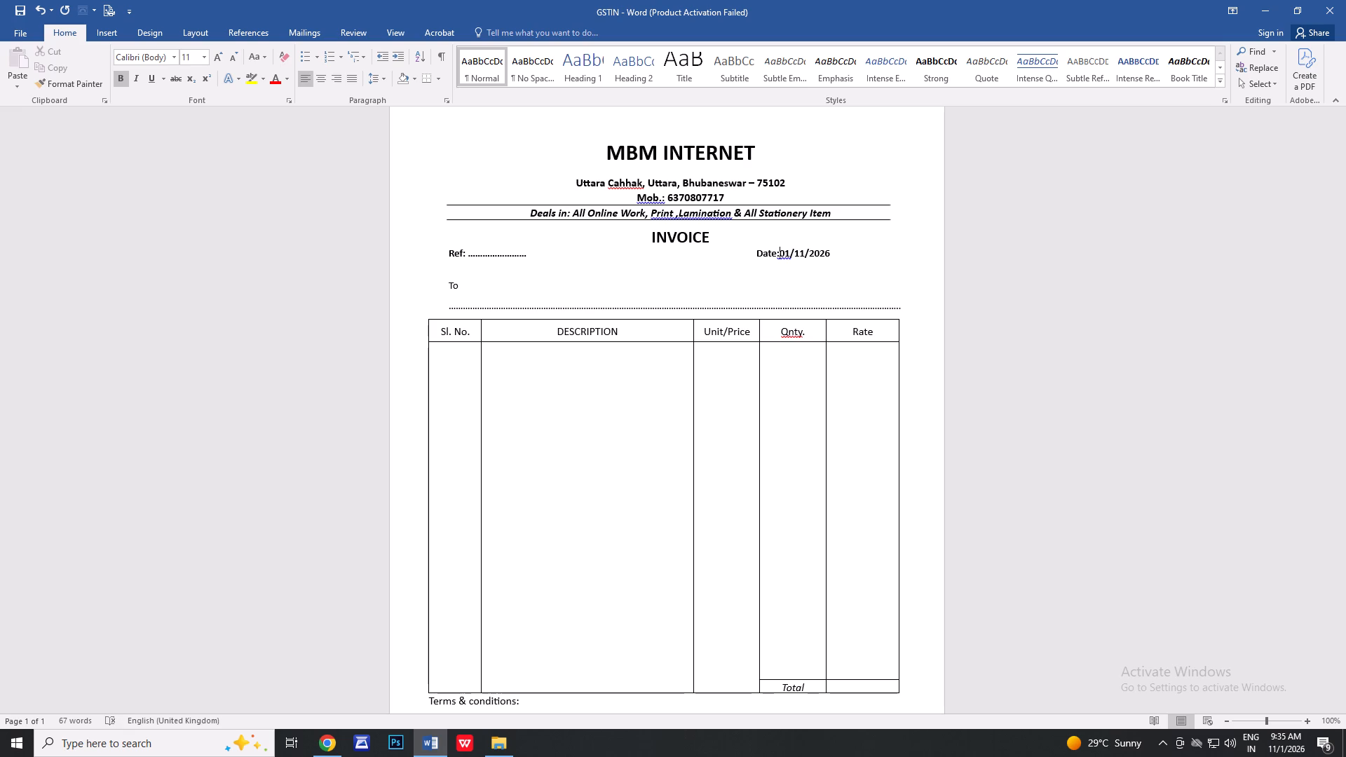
{"action": "key", "text": "space"}
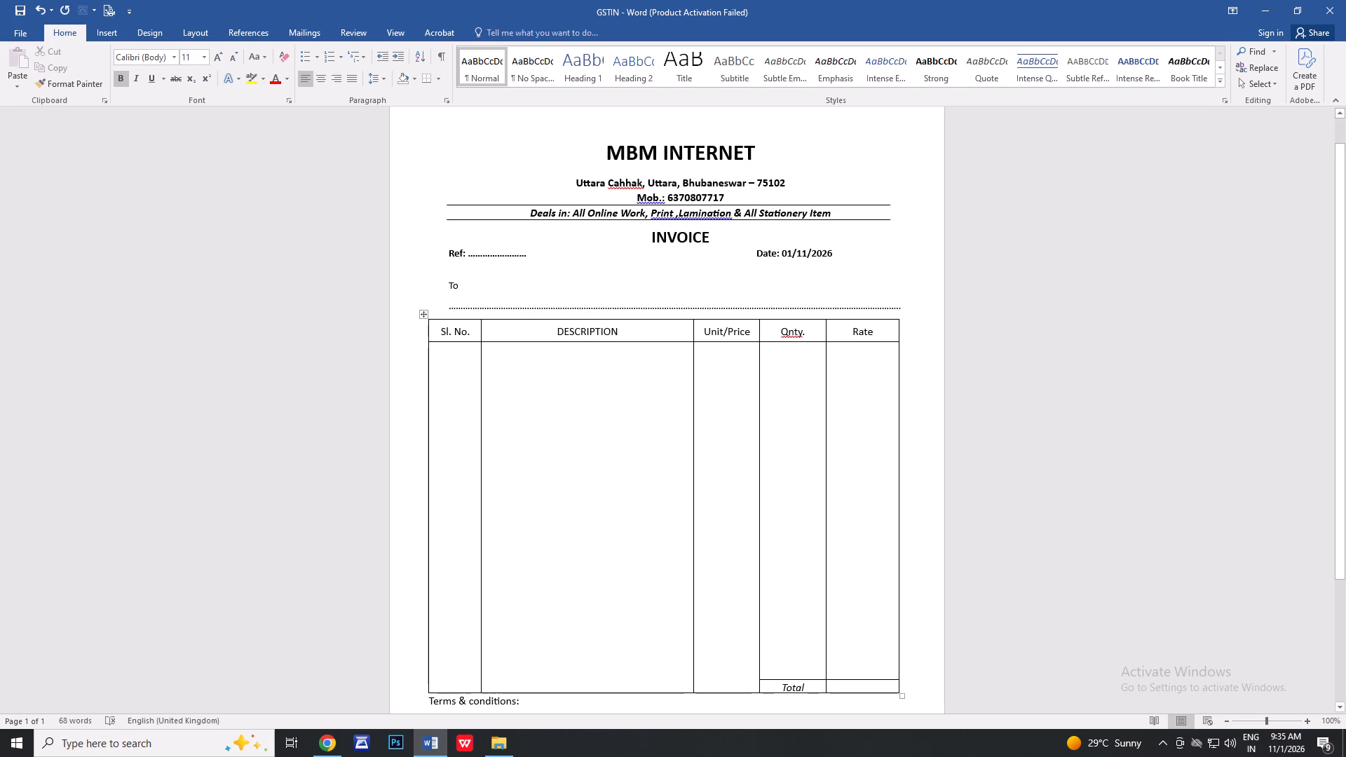
Enter the serial number "1." in the first empty cell of the Sl. No. column.
{"action": "left_click", "coordinate": [486, 299]}
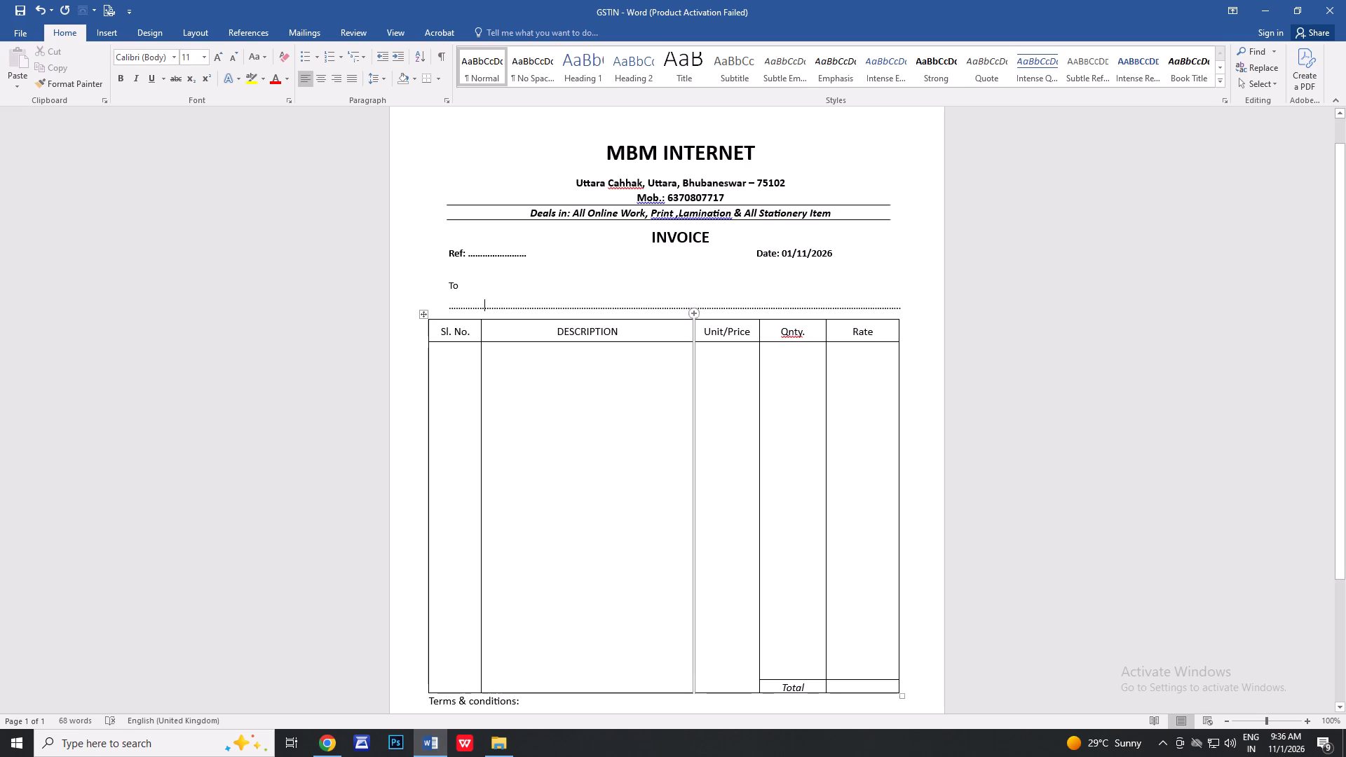
{"action": "left_click", "coordinate": [441, 355]}
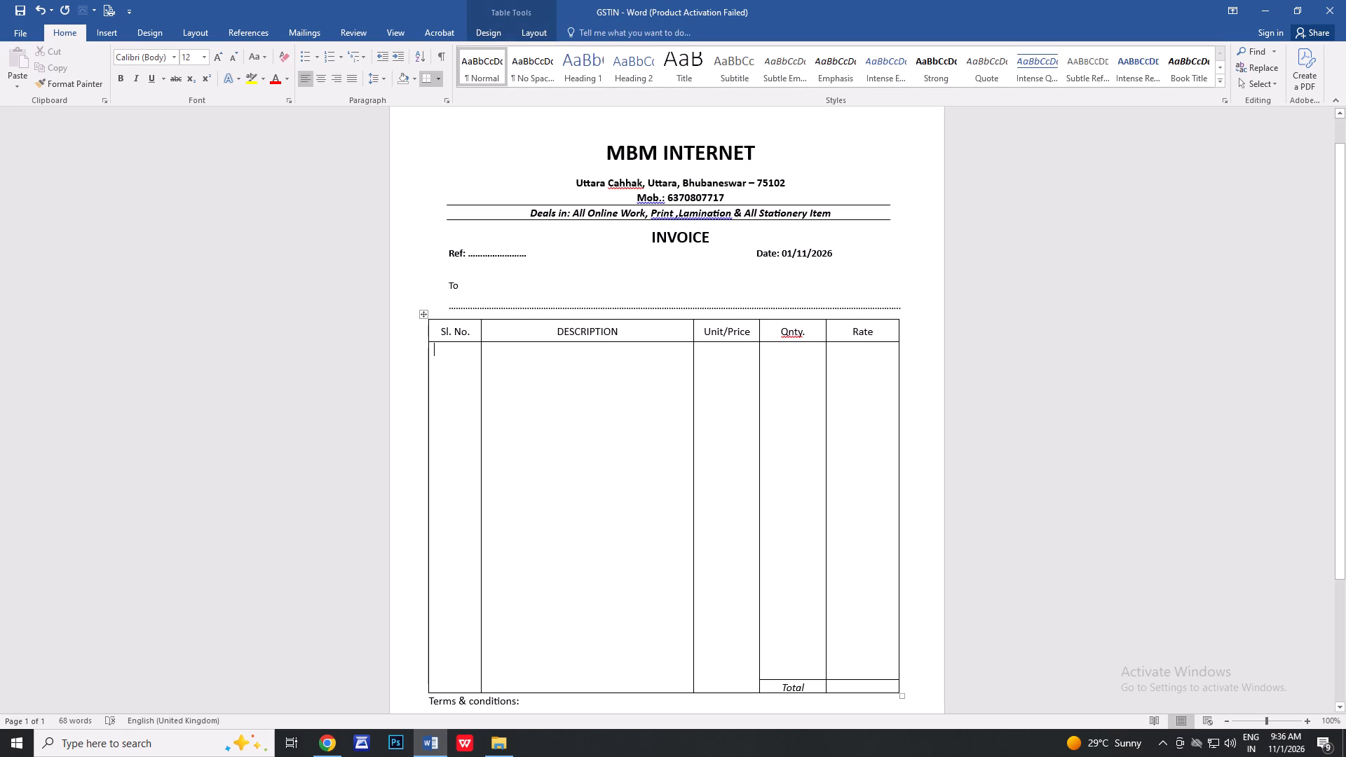
{"action": "key", "text": "1"}
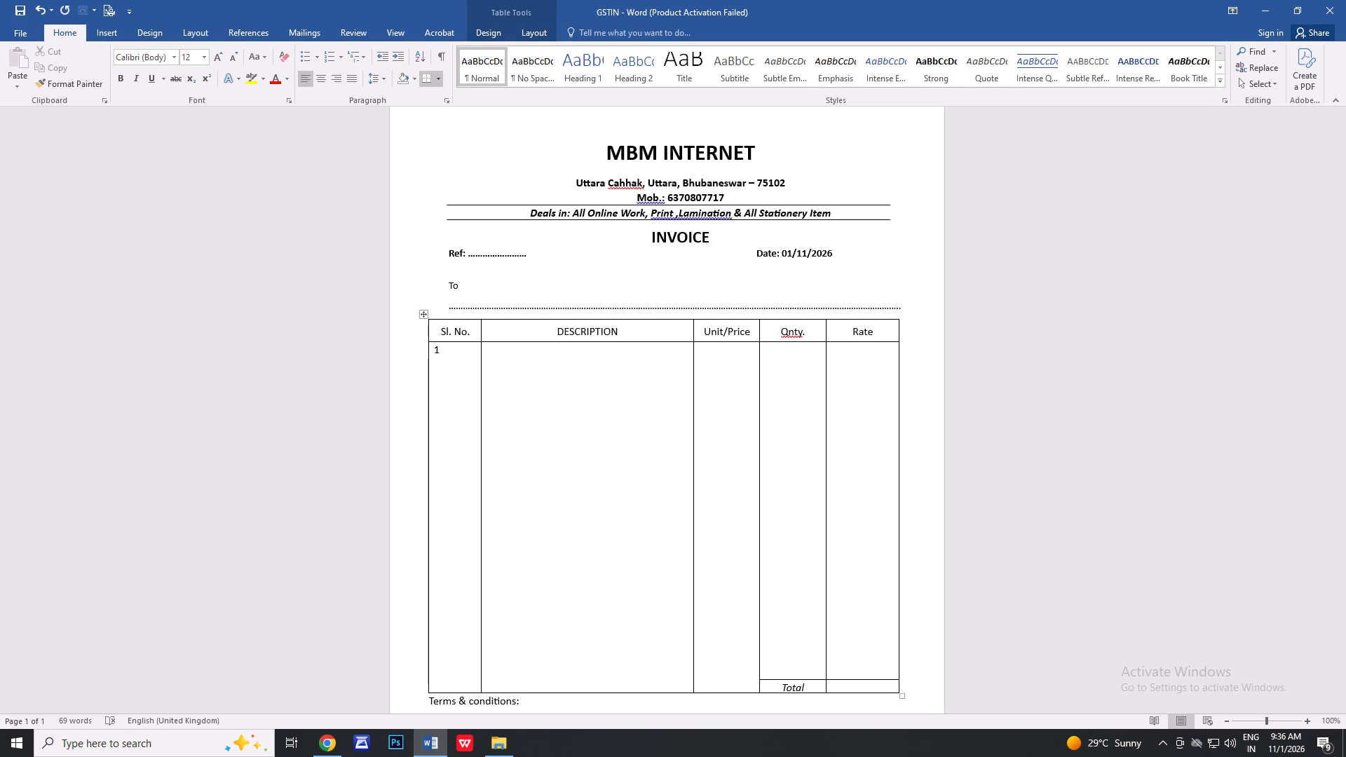
{"action": "key", "text": "Right"}
{"action": "key", "text": "Left"}
{"action": "key", "text": "period"}
Enter "B/w Print 25 Pages" as the description of item 1 in the DESCRIPTION column.
{"action": "key", "text": "Right"}
{"action": "key", "text": "b"}
{"action": "key", "text": "slash"}
{"action": "key", "text": "w"}
{"action": "key", "text": "space"}
{"action": "key", "text": "BackSpace"}
{"action": "key", "text": "BackSpace"}
{"action": "type", "text": "w"}
{"action": "key", "text": "space"}
{"action": "type", "text": "rint"}
{"action": "key", "text": "space"}
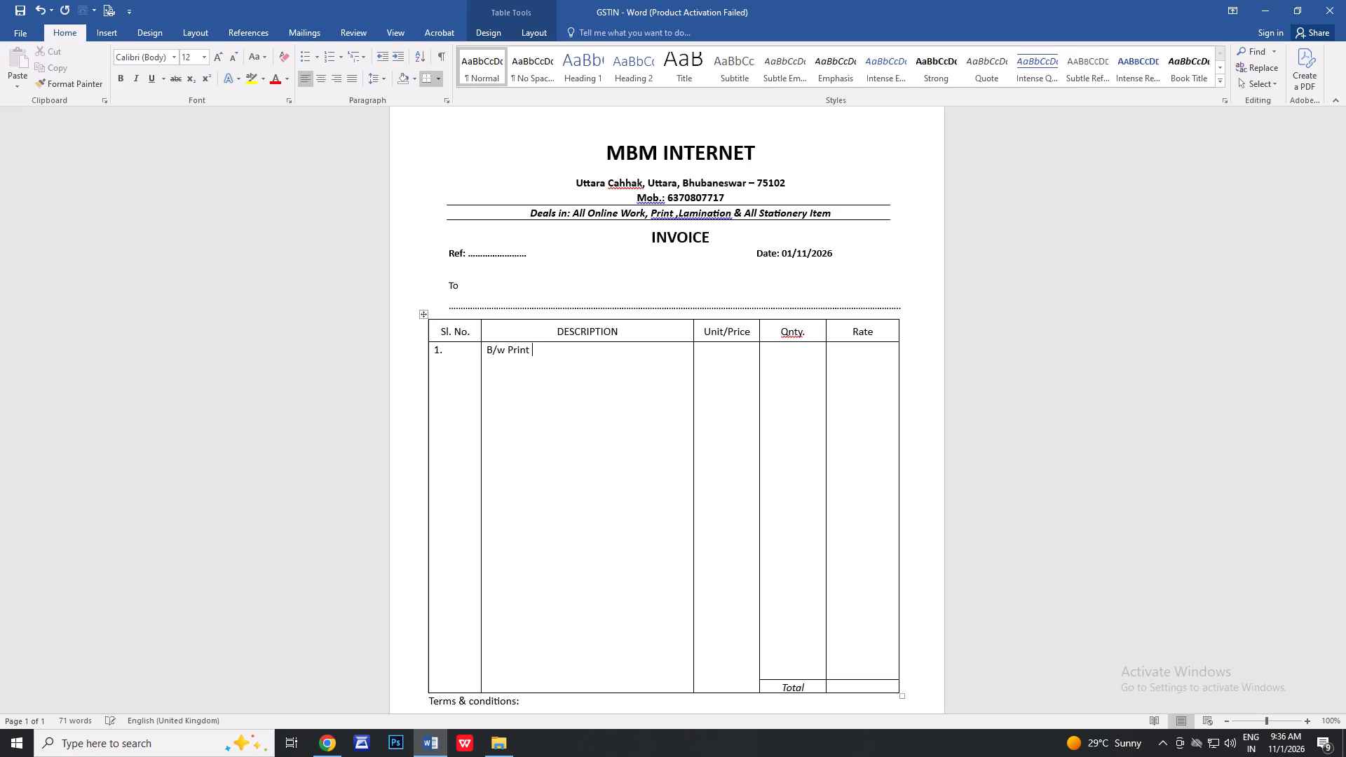
{"action": "key", "text": "2"}
{"action": "key", "text": "5"}
{"action": "key", "text": "space"}
{"action": "type", "text": "ages"}
{"action": "left_click", "coordinate": [730, 352]}
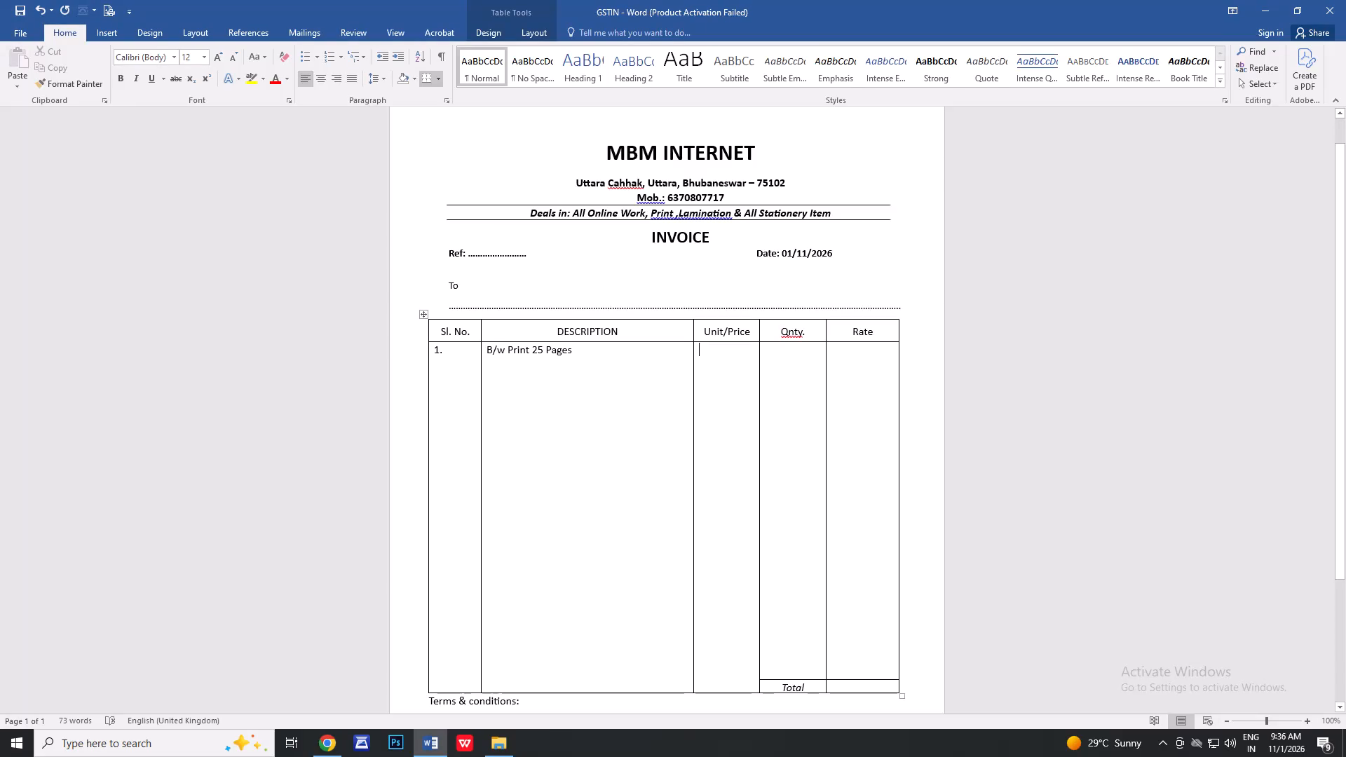
Shorten the description of item 1 to "B/w Print", removing the page count.
{"action": "left_click", "coordinate": [589, 353]}
{"action": "key", "text": "BackSpace"}
{"action": "key", "text": "BackSpace"}
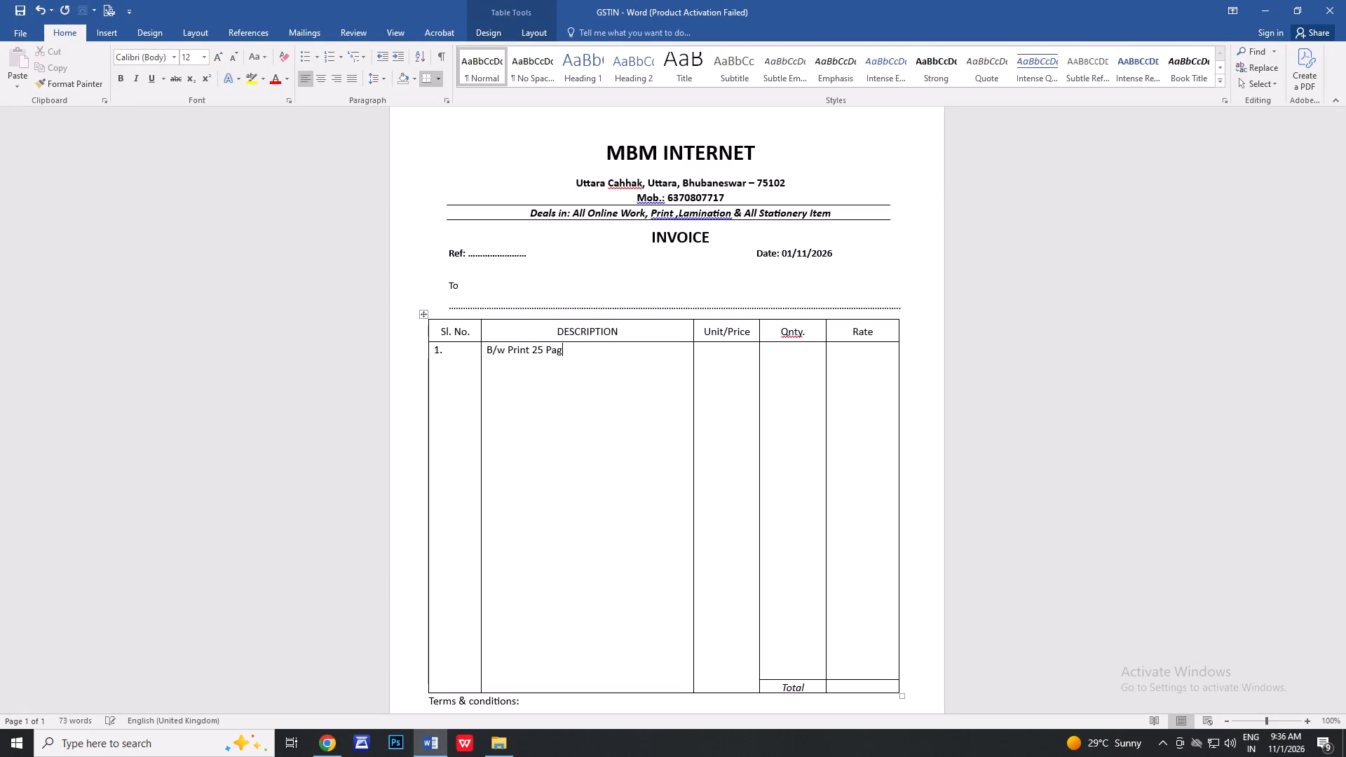
{"action": "key", "text": "BackSpace"}
{"action": "key", "text": "BackSpace"}
{"action": "key", "text": "BackSpace"}
{"action": "key", "text": "BackSpace"}
{"action": "key", "text": "BackSpace"}
{"action": "key", "text": "BackSpace"}
{"action": "key", "text": "BackSpace"}
{"action": "key", "text": "BackSpace"}
{"action": "key", "text": "BackSpace"}
{"action": "key", "text": "BackSpace"}
{"action": "key", "text": "BackSpace"}
{"action": "key", "text": "BackSpace"}
{"action": "key", "text": "BackSpace"}
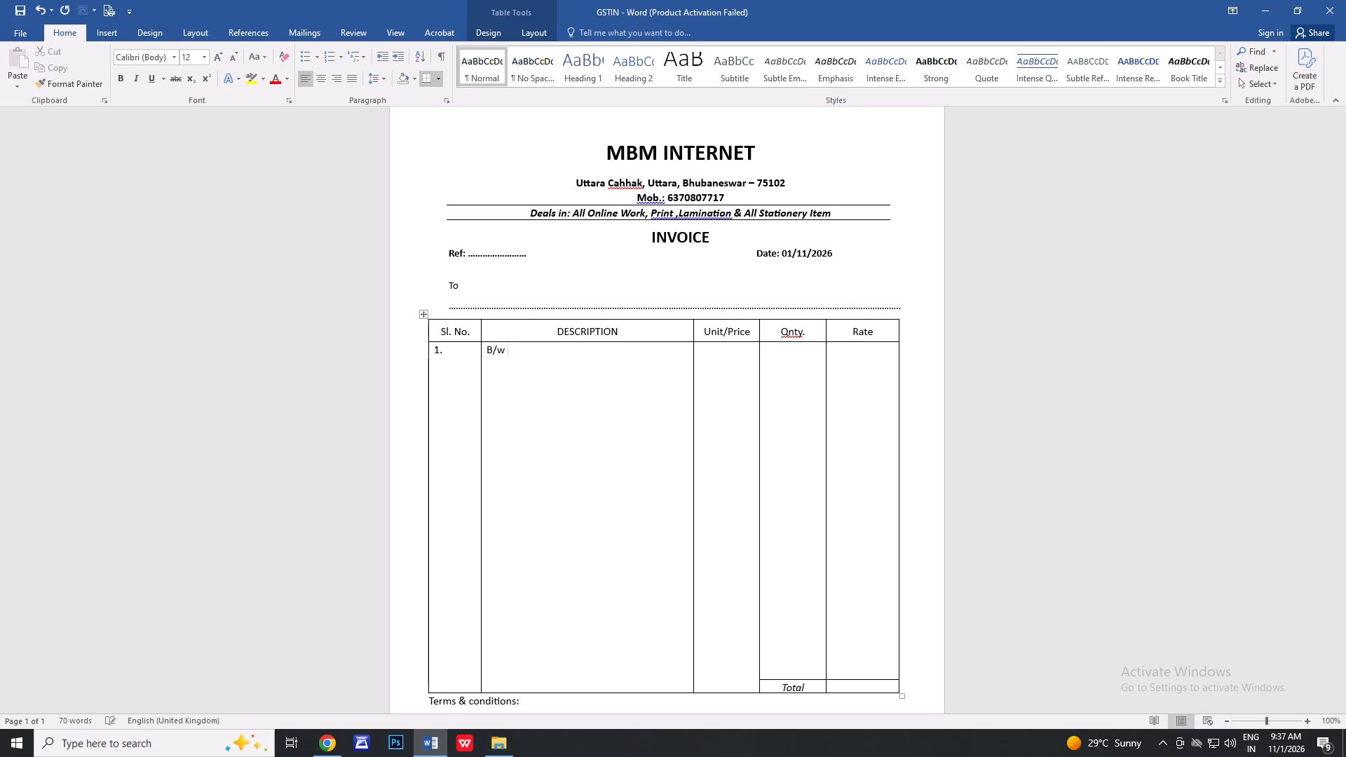
{"action": "type", "text": "rint"}
Fill in item 1 with a Unit/Price of 3, a Qnty. of 25 and a Rate of 75.
{"action": "left_click", "coordinate": [728, 349]}
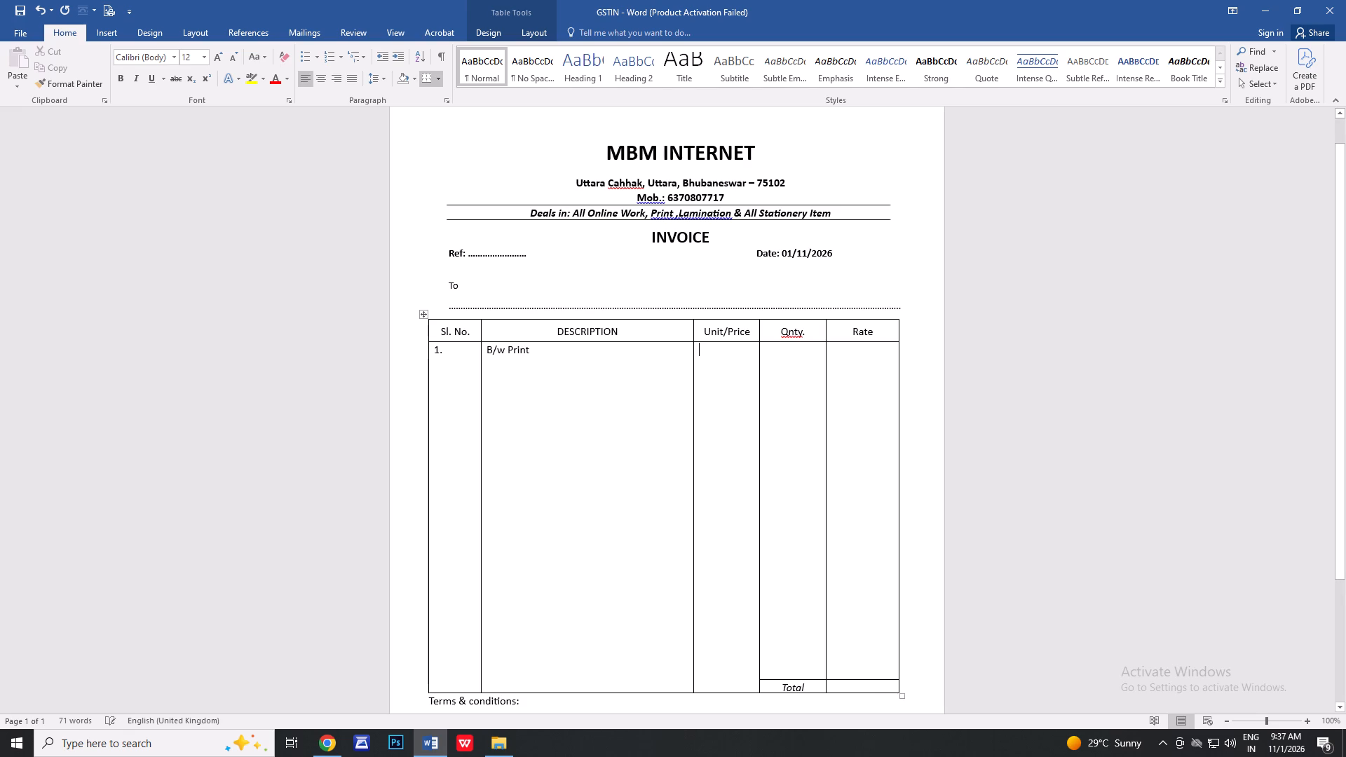
{"action": "key", "text": "3"}
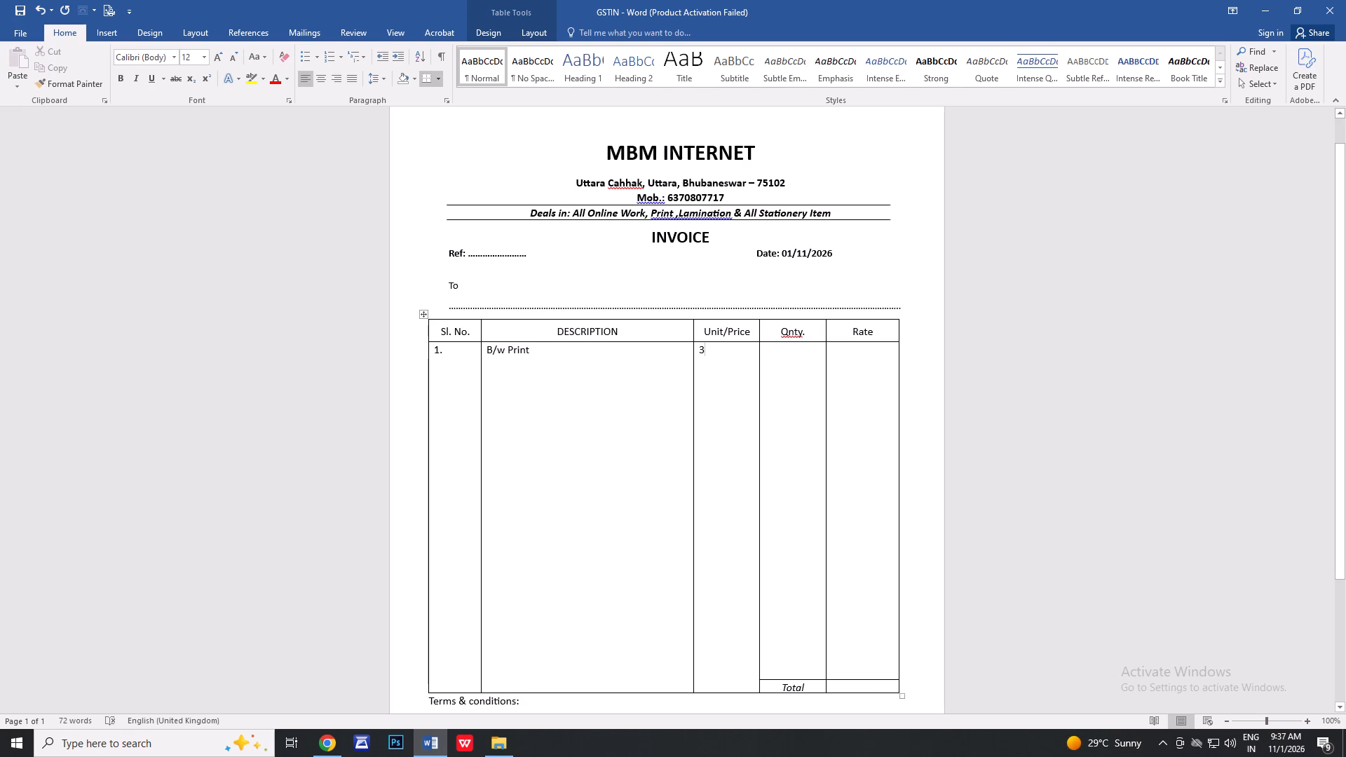
{"action": "left_click", "coordinate": [787, 362]}
{"action": "type", "text": "25"}
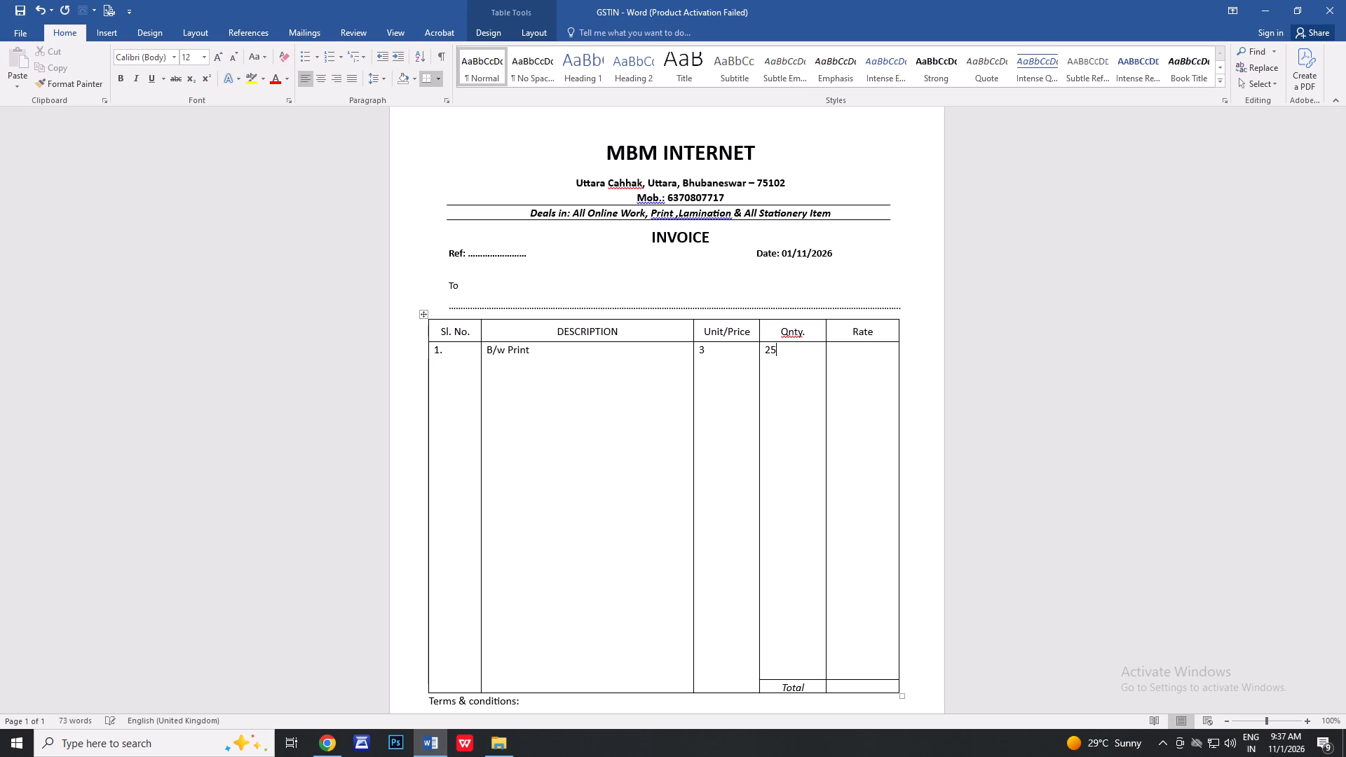
{"action": "left_click", "coordinate": [862, 358]}
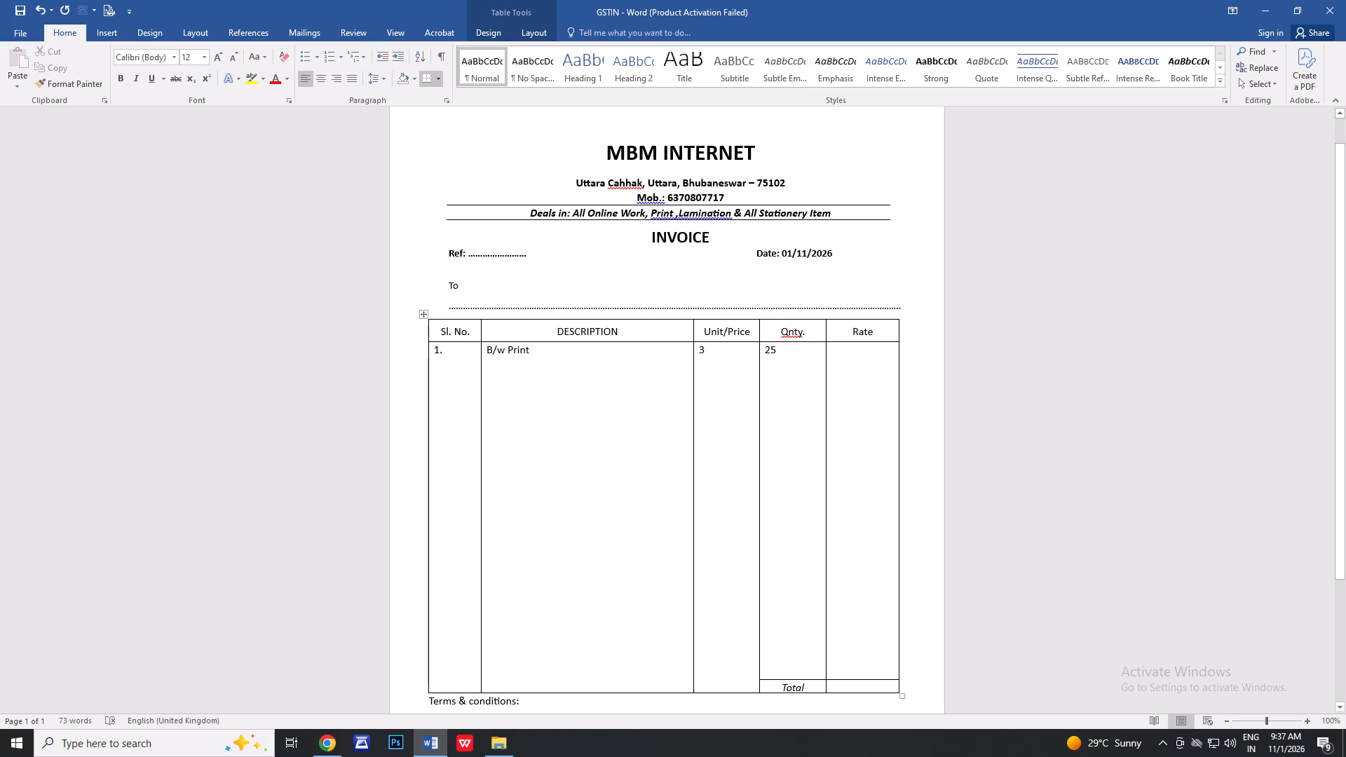
{"action": "type", "text": "75"}
Add a second item two blank lines below item 1, with serial number "2." and description "Doc File".
{"action": "left_click", "coordinate": [436, 383]}
{"action": "key", "text": "Down"}
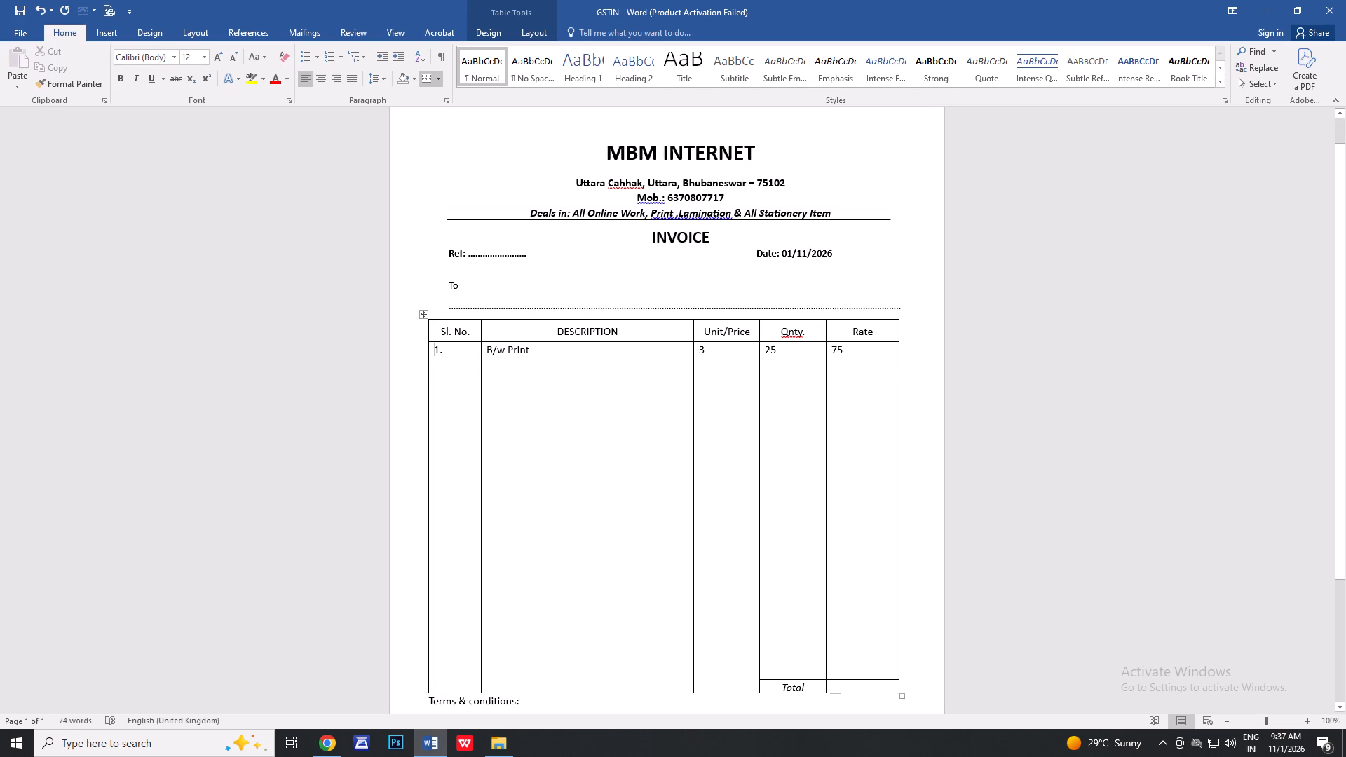
{"action": "left_click", "coordinate": [444, 357]}
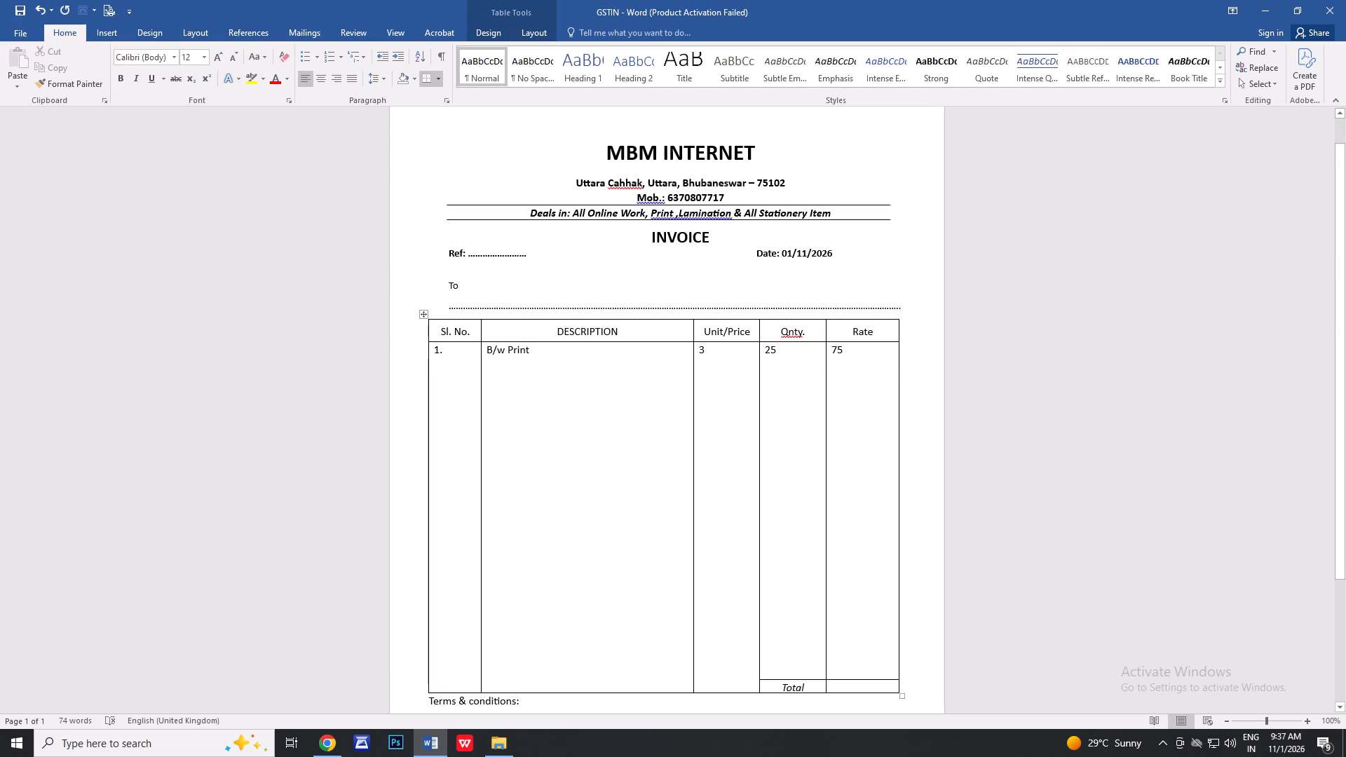
{"action": "double_click", "coordinate": [437, 389]}
{"action": "key", "text": "2"}
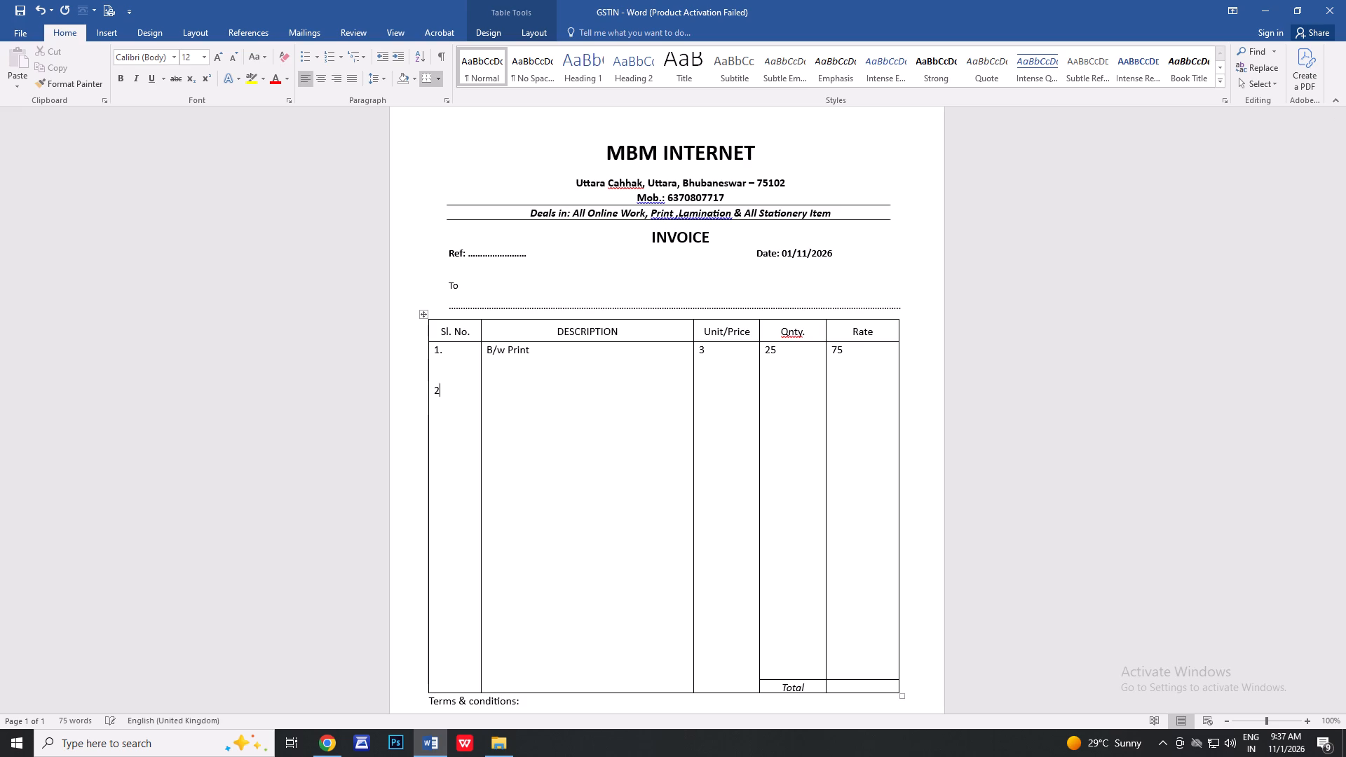
{"action": "key", "text": "period"}
{"action": "key", "text": "Right"}
{"action": "key", "text": "Down"}
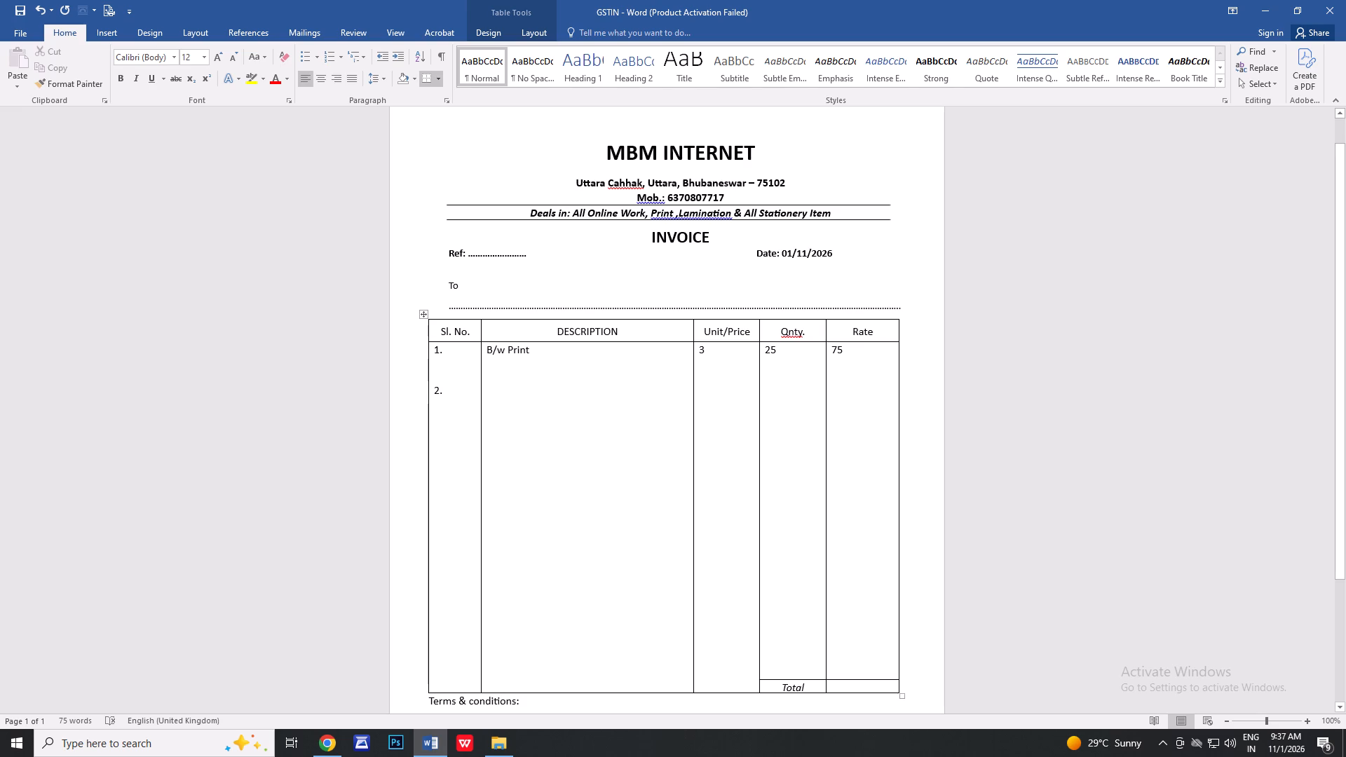
{"action": "double_click", "coordinate": [491, 390]}
{"action": "key", "text": "d"}
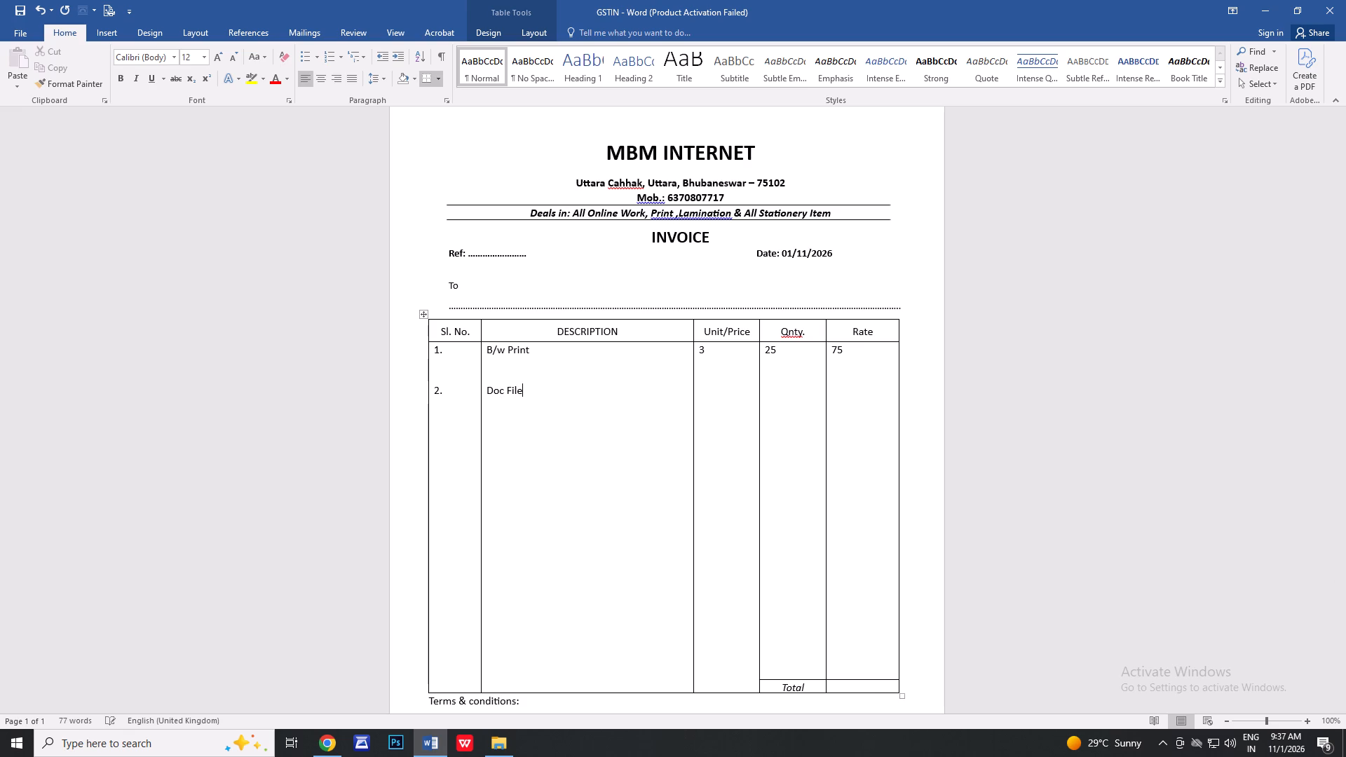
Fill in the Doc File item with a Unit/Price of 3, a Qnty. of 10 and a Rate of 30.
{"action": "double_click", "coordinate": [705, 390]}
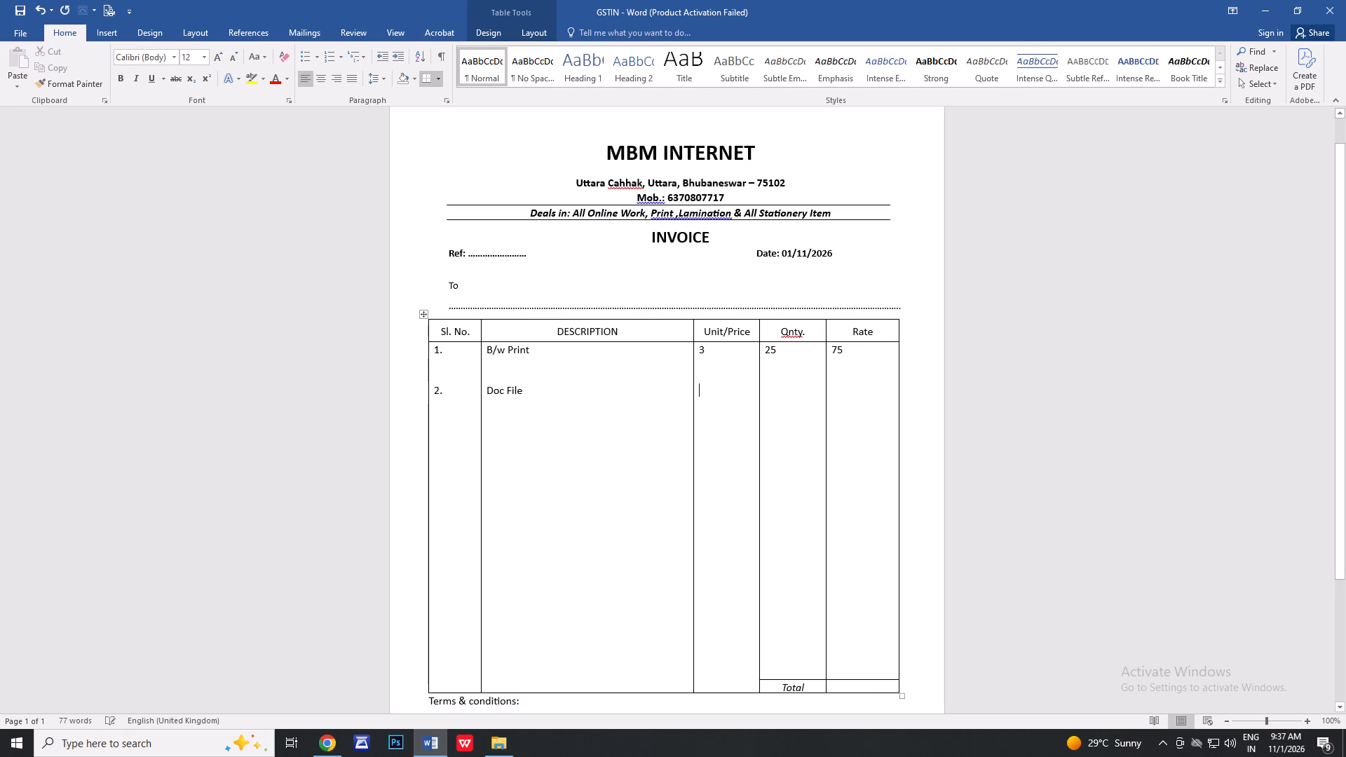
{"action": "key", "text": "3"}
{"action": "double_click", "coordinate": [768, 391]}
{"action": "type", "text": "10"}
{"action": "double_click", "coordinate": [840, 383]}
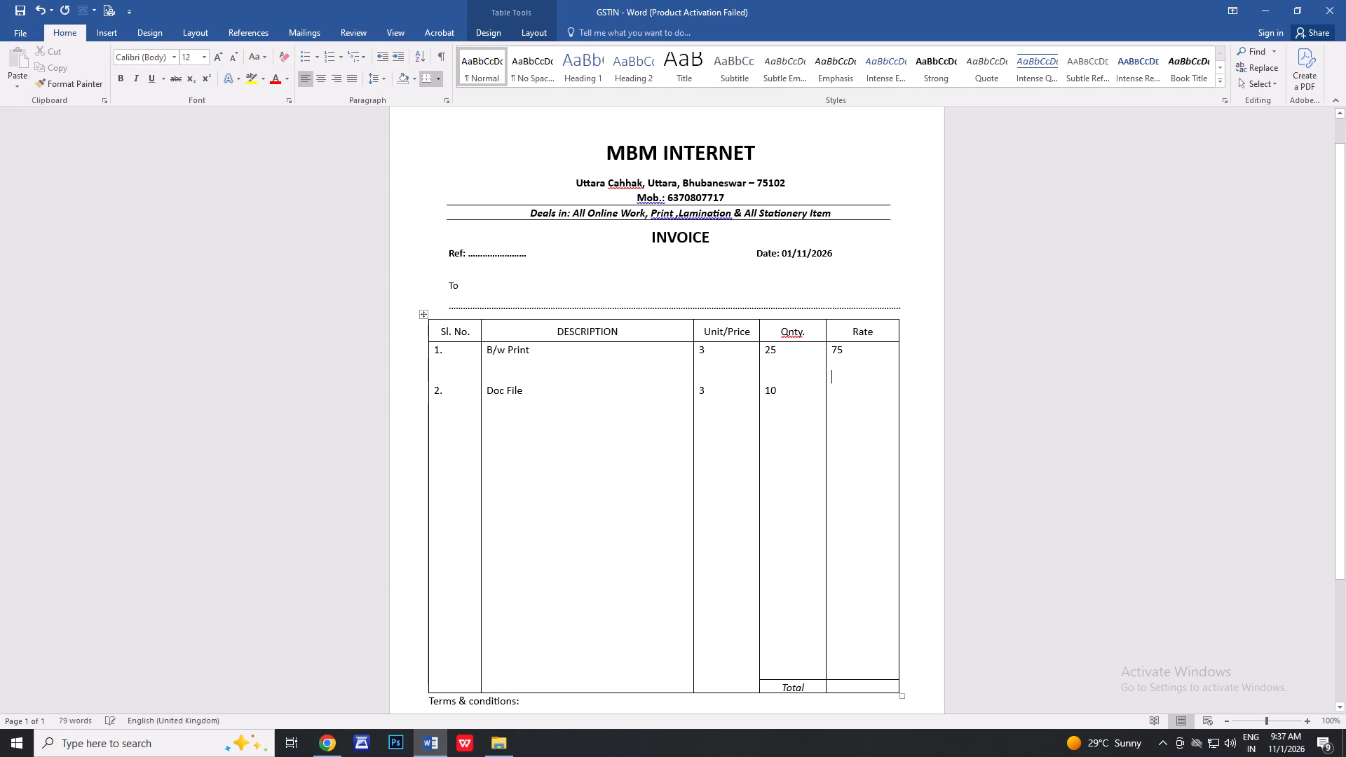
{"action": "double_click", "coordinate": [832, 397]}
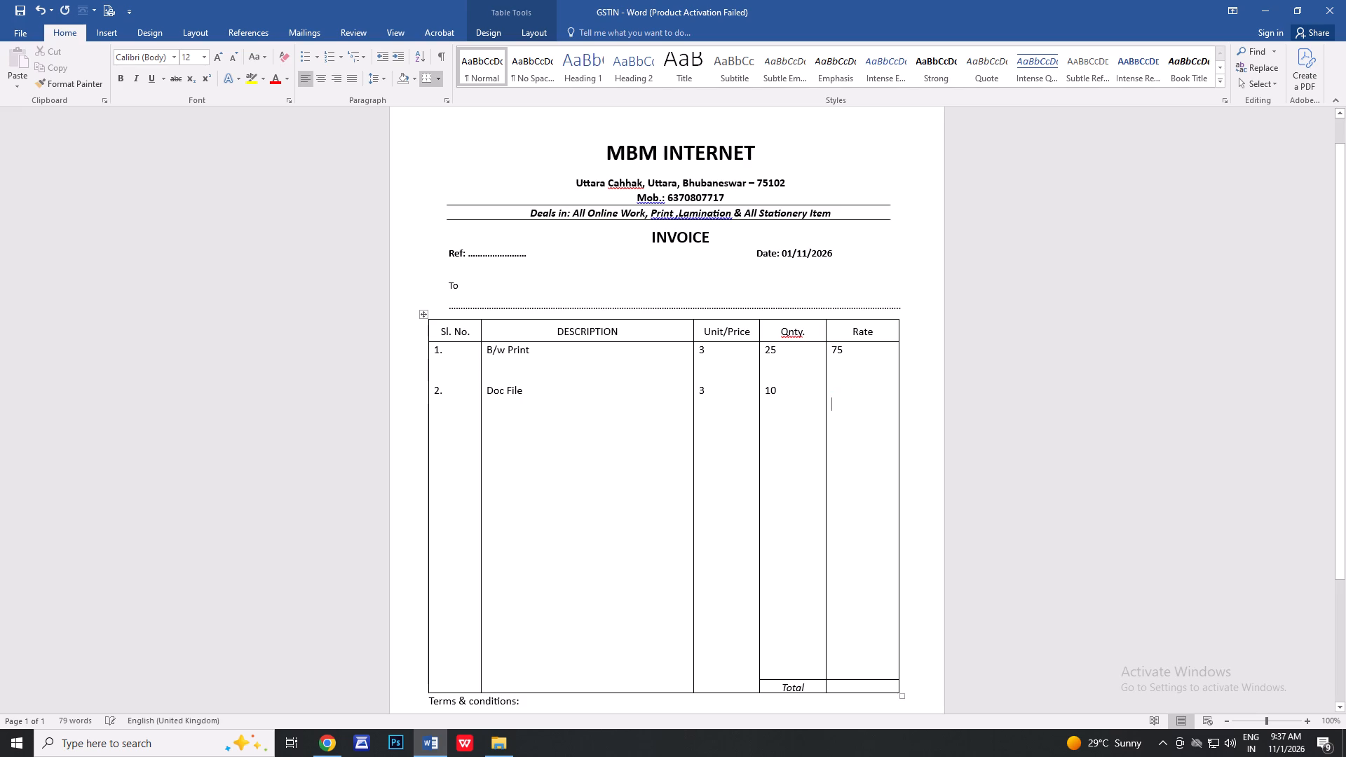
{"action": "left_click", "coordinate": [831, 388]}
{"action": "double_click", "coordinate": [839, 390]}
{"action": "type", "text": "3-"}
{"action": "key", "text": "BackSpace"}
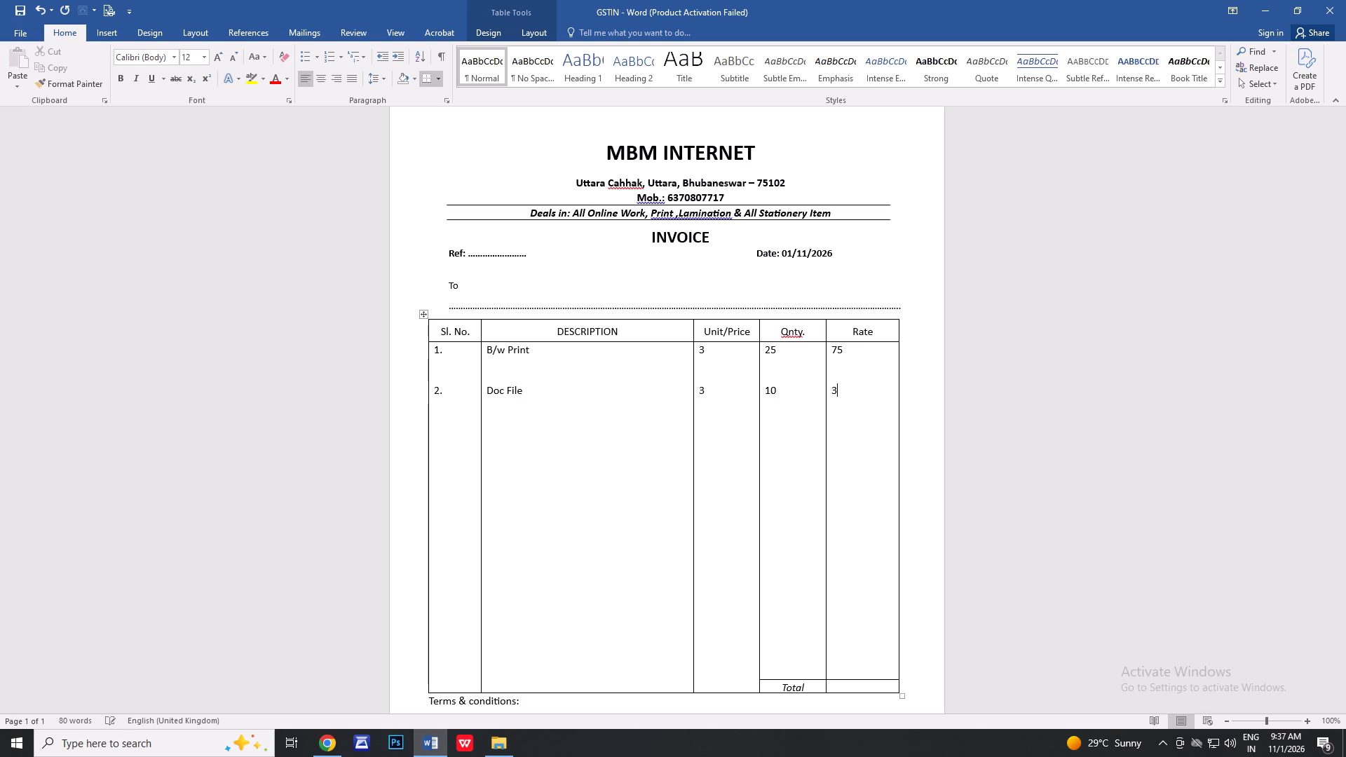
{"action": "key", "text": "0"}
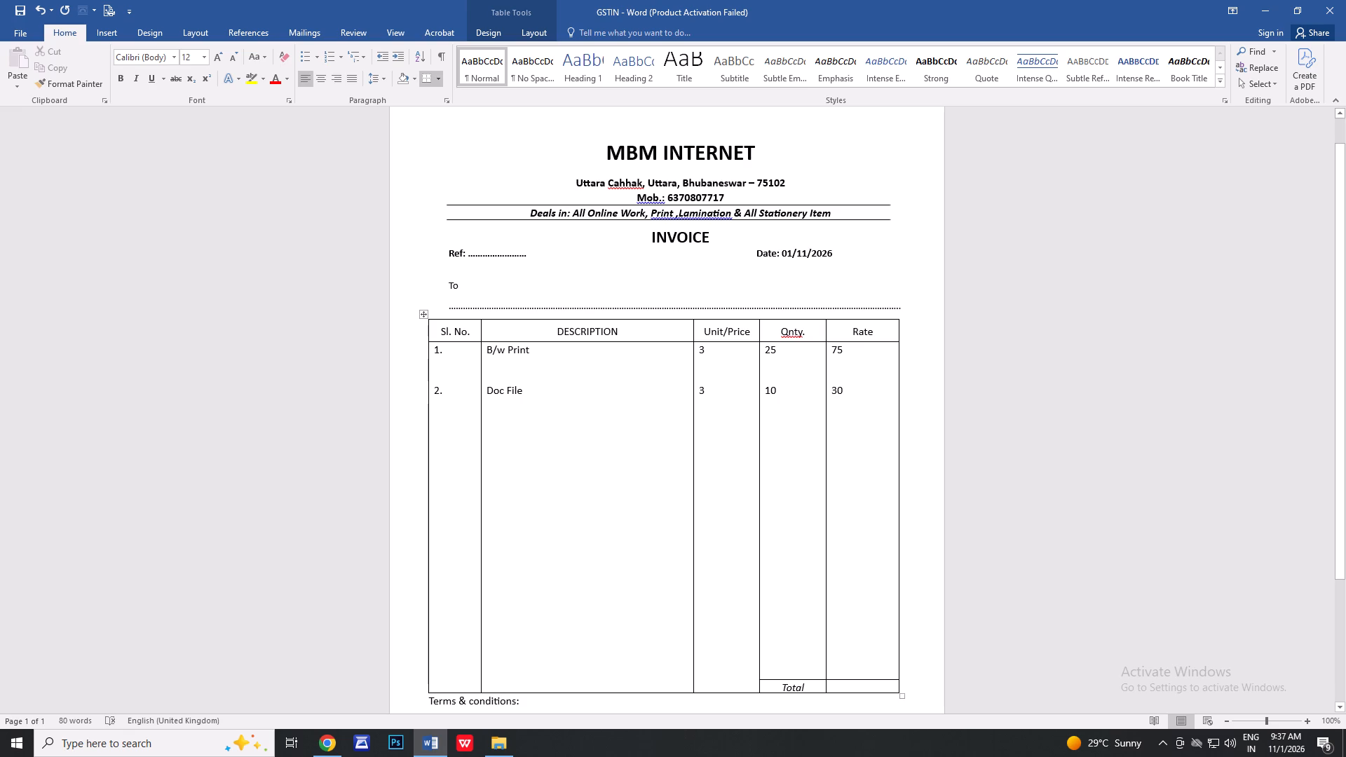
Add a third item one blank line below the Doc File item, with serial number "3." and description "Pen".
{"action": "double_click", "coordinate": [437, 439]}
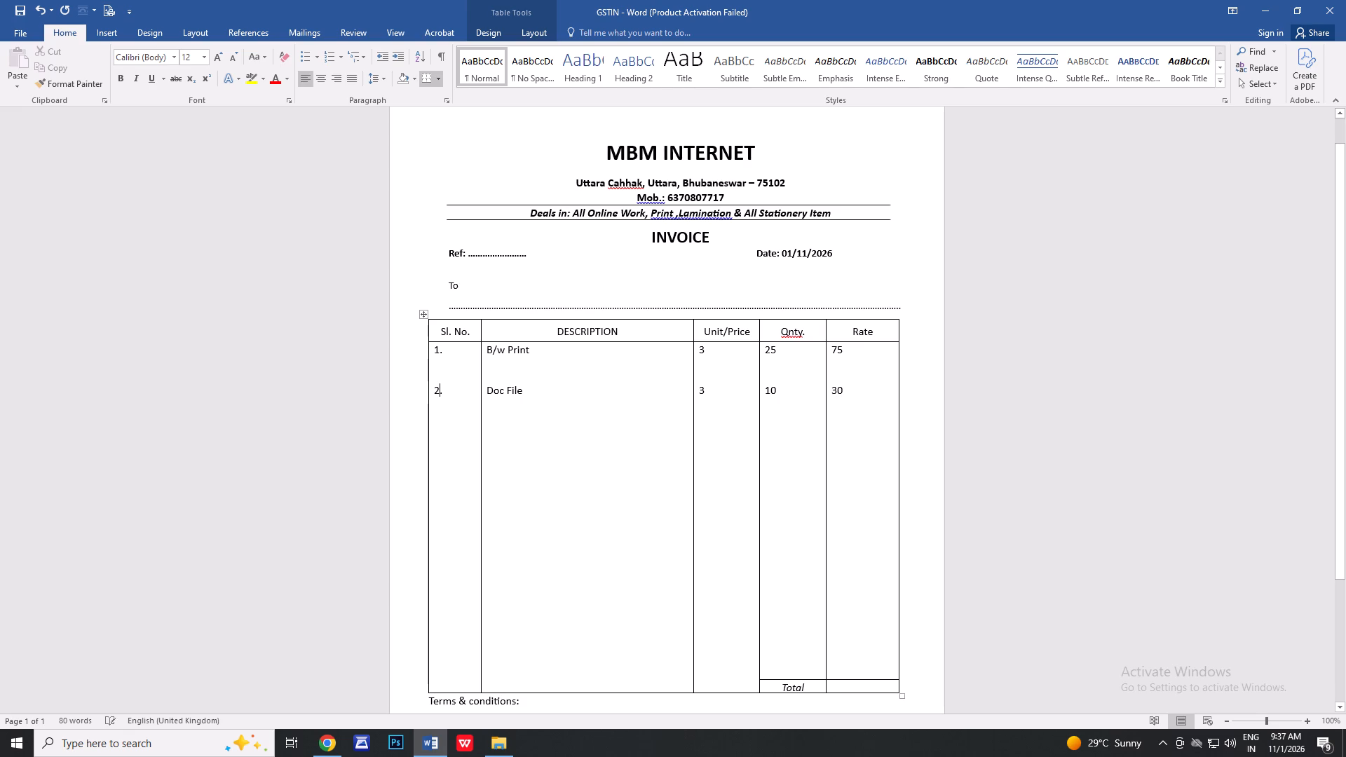
{"action": "left_click", "coordinate": [437, 439]}
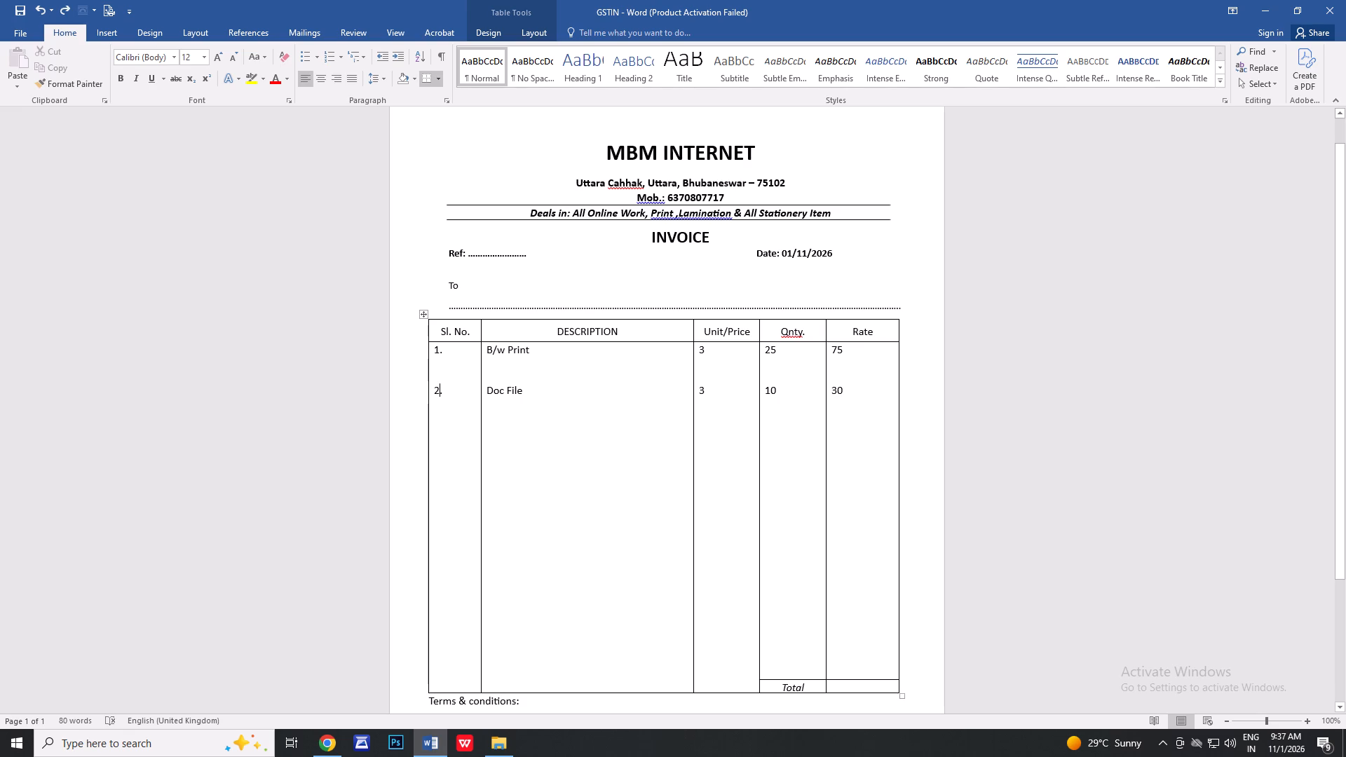
{"action": "double_click", "coordinate": [434, 442]}
{"action": "double_click", "coordinate": [434, 429]}
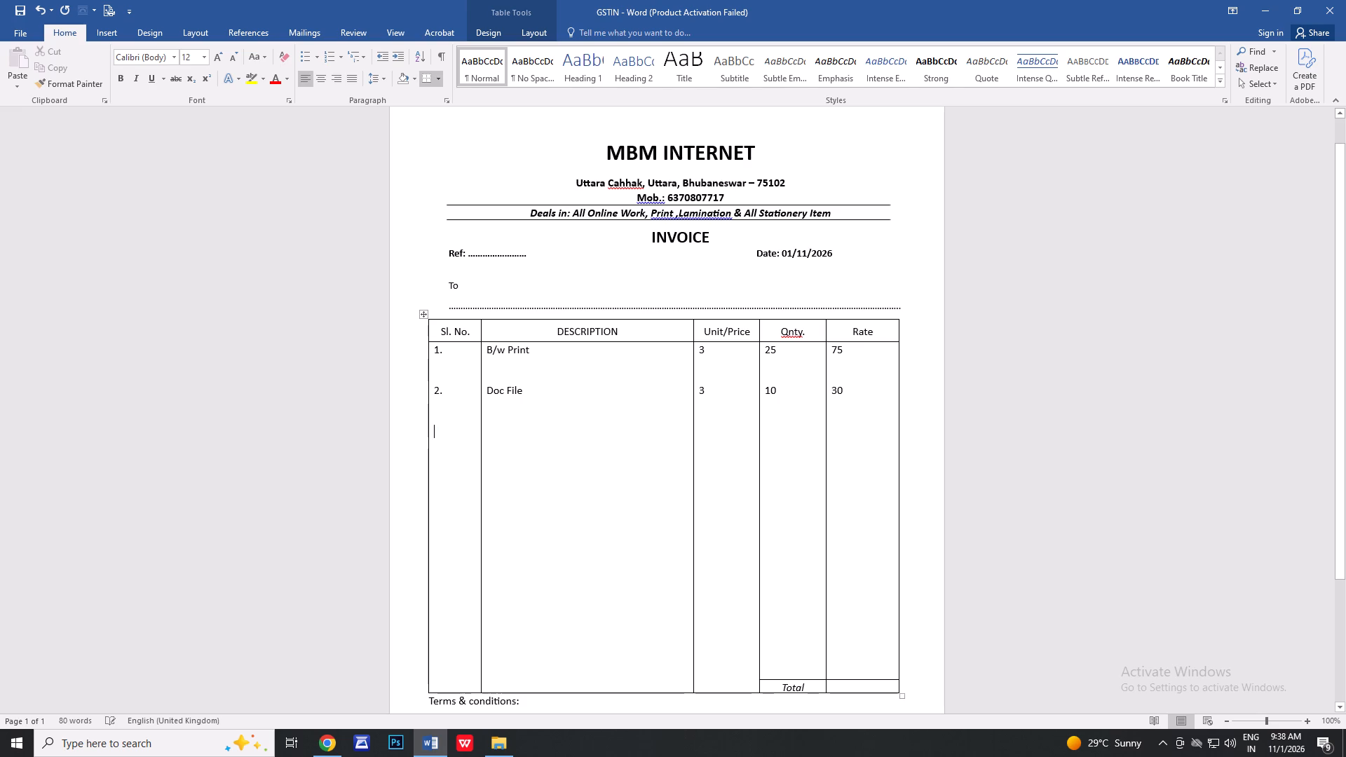
{"action": "left_click", "coordinate": [436, 420]}
{"action": "double_click", "coordinate": [433, 422]}
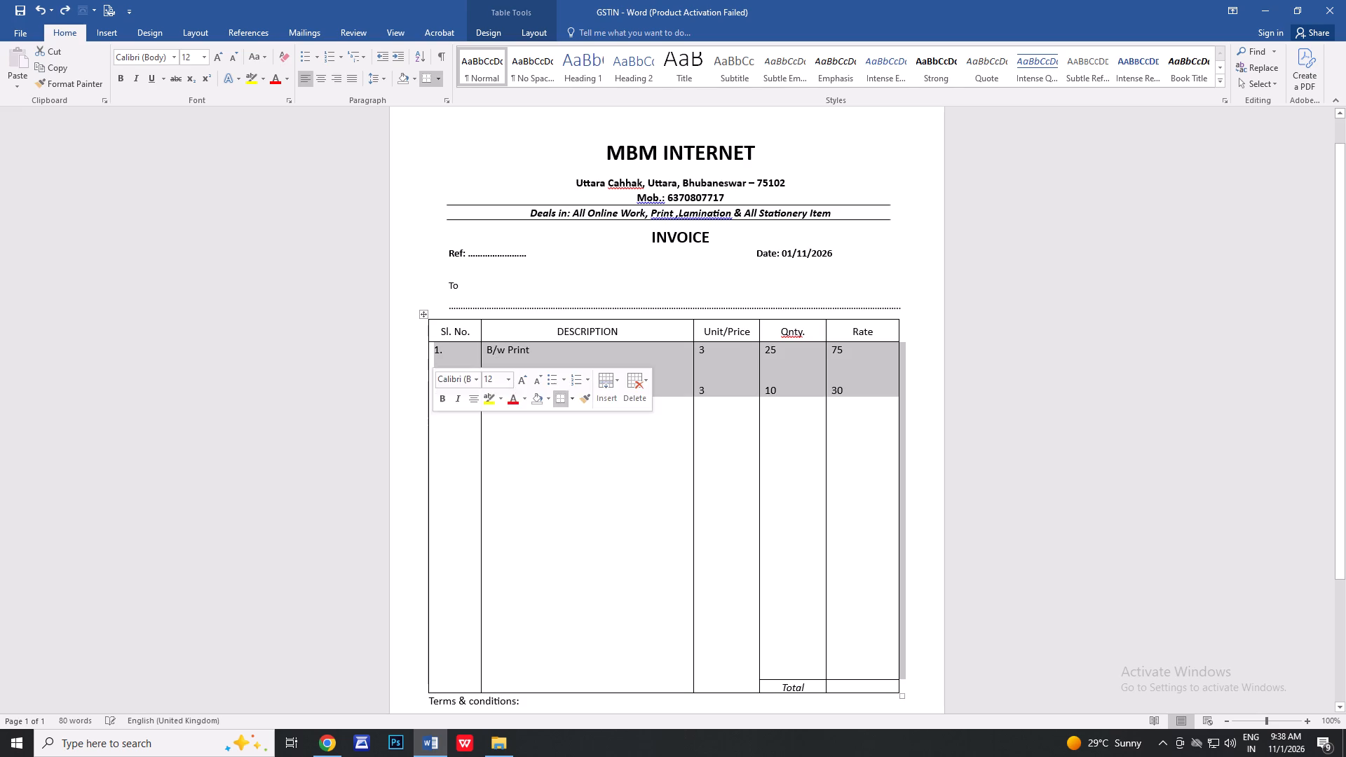
{"action": "left_click", "coordinate": [564, 456]}
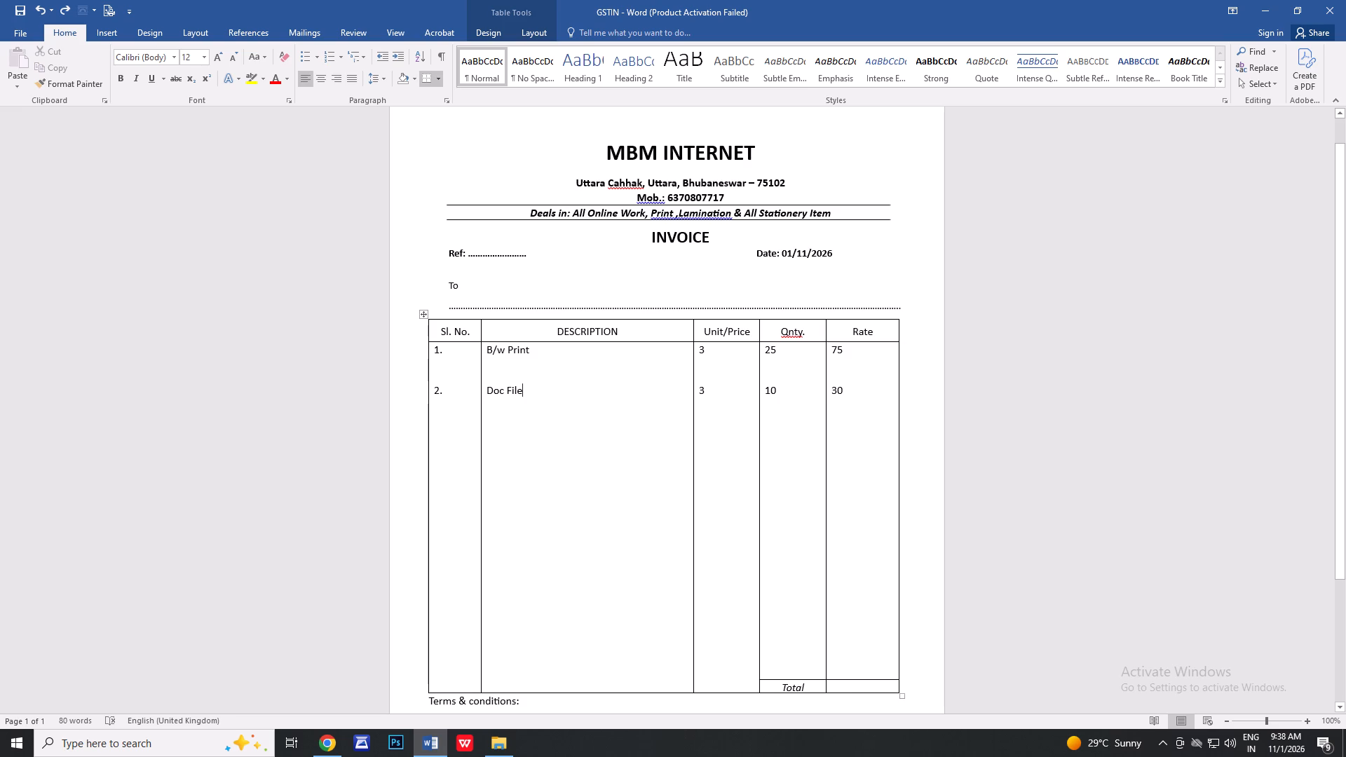
{"action": "double_click", "coordinate": [437, 421]}
{"action": "type", "text": "3."}
{"action": "key", "text": "Right"}
{"action": "double_click", "coordinate": [487, 424]}
{"action": "key", "text": "p"}
{"action": "type", "text": "en"}
Fill in the Pen item with a Unit/Price of 20, a Qnty. of "4(Pac)" and a Rate of 80.
{"action": "left_click", "coordinate": [706, 416]}
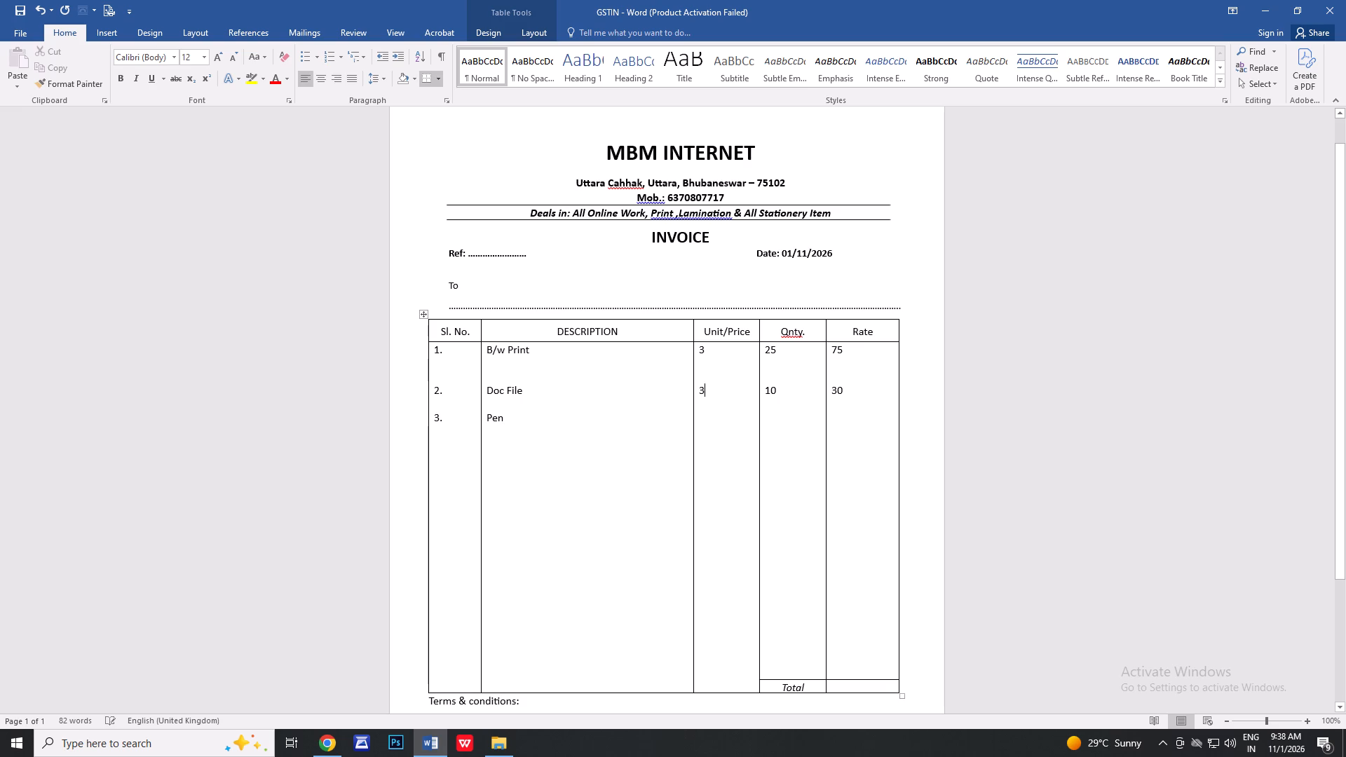
{"action": "double_click", "coordinate": [702, 416]}
{"action": "type", "text": "20"}
{"action": "double_click", "coordinate": [771, 416]}
{"action": "key", "text": "4"}
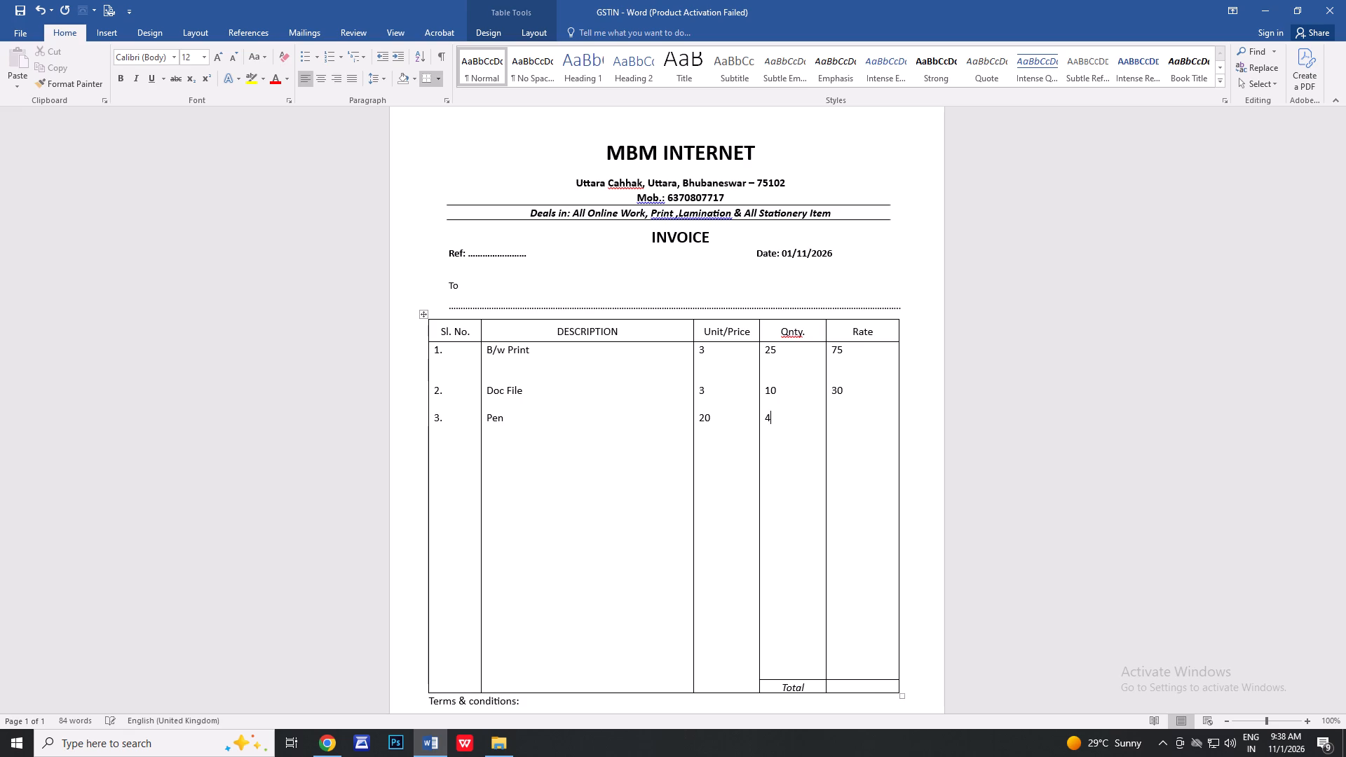
{"action": "key", "text": "shift+parenleft"}
{"action": "type", "text": "ac"}
{"action": "key", "text": "shift+parenright"}
{"action": "double_click", "coordinate": [834, 420]}
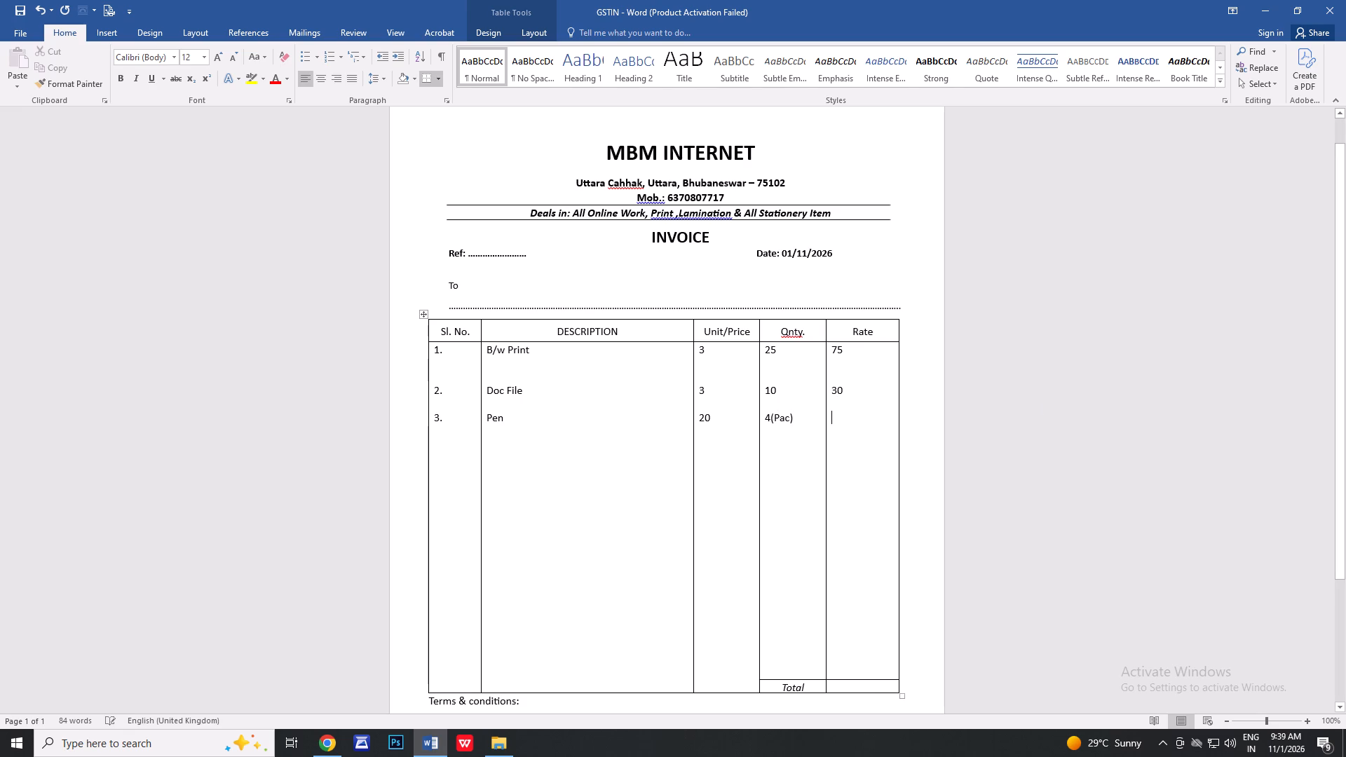
{"action": "type", "text": "80"}
Enter 185 as the invoice total in the Total row of the item table.
{"action": "scroll", "coordinate": [1062, 402], "scroll_direction": "down", "scroll_amount": 3}
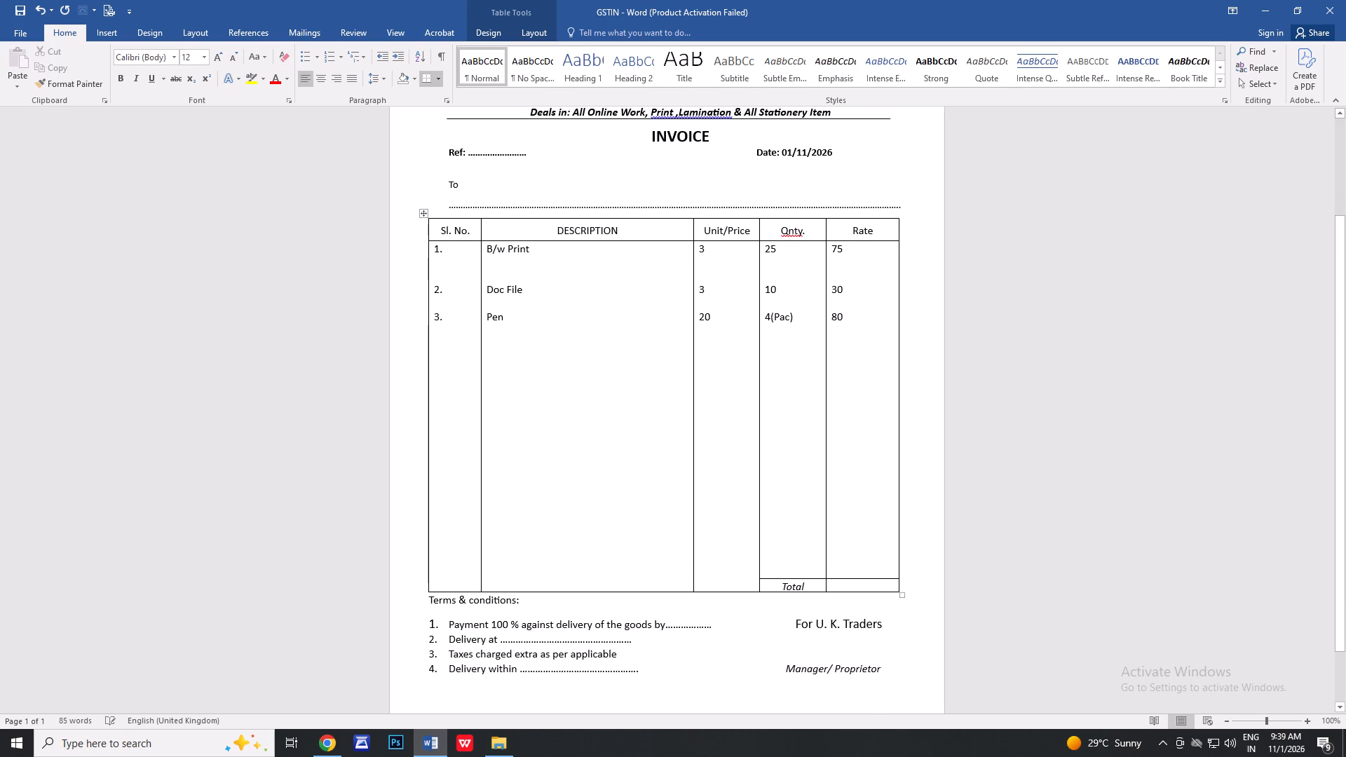
{"action": "left_click", "coordinate": [852, 587]}
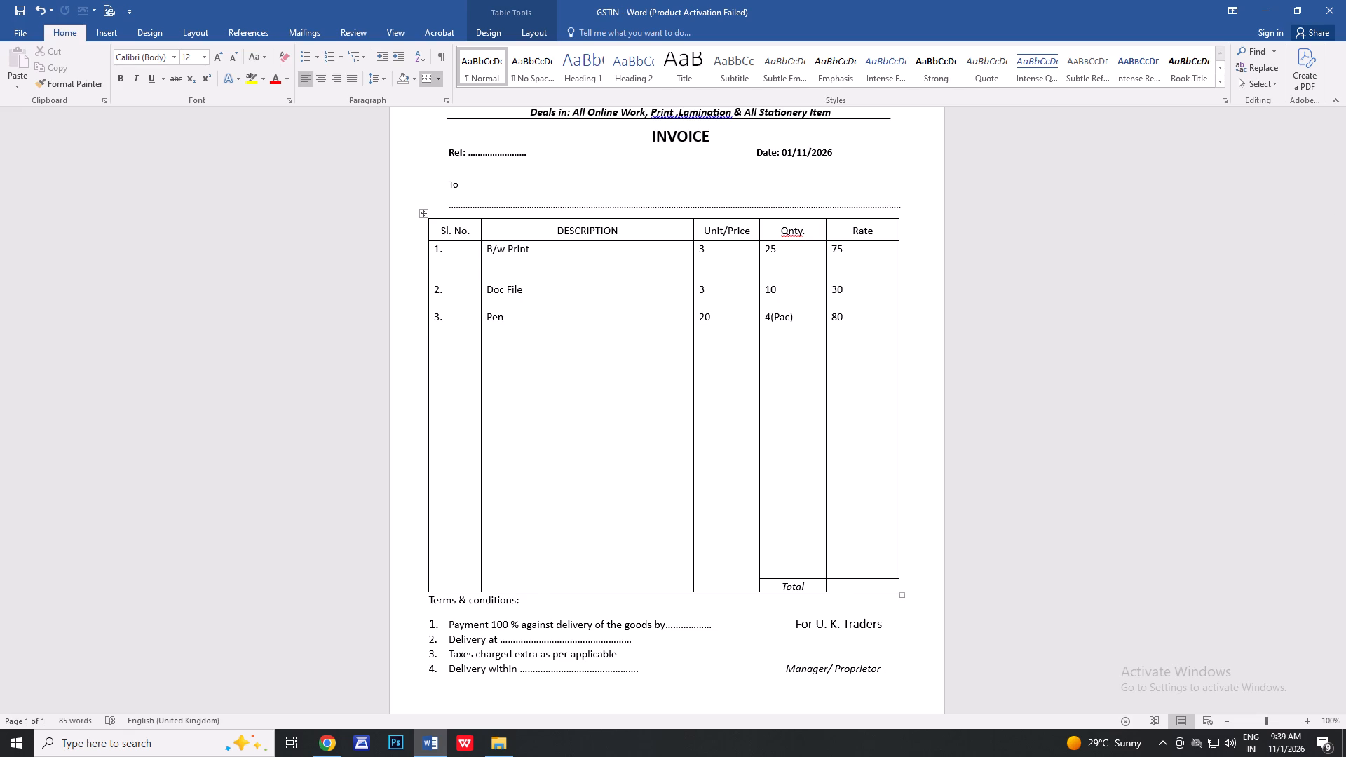
{"action": "key", "text": "1"}
{"action": "type", "text": "85"}
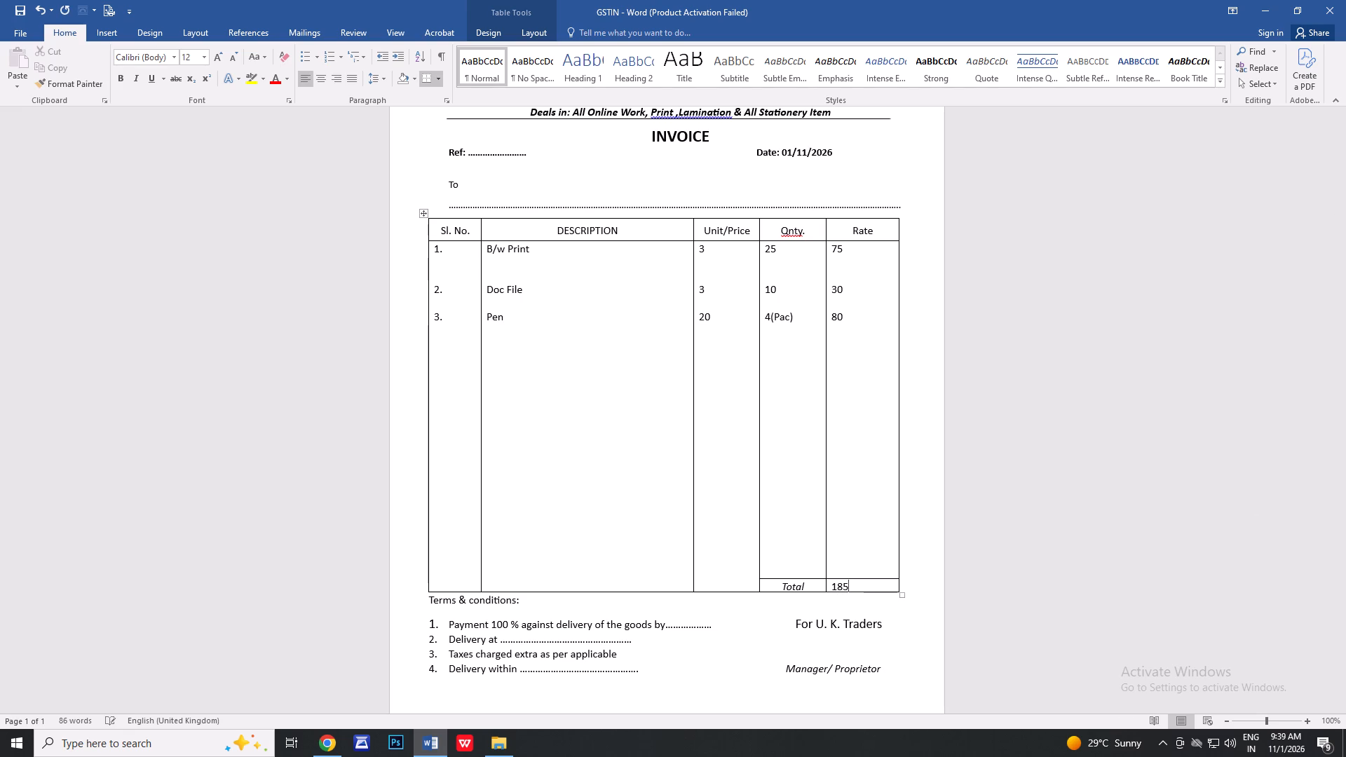
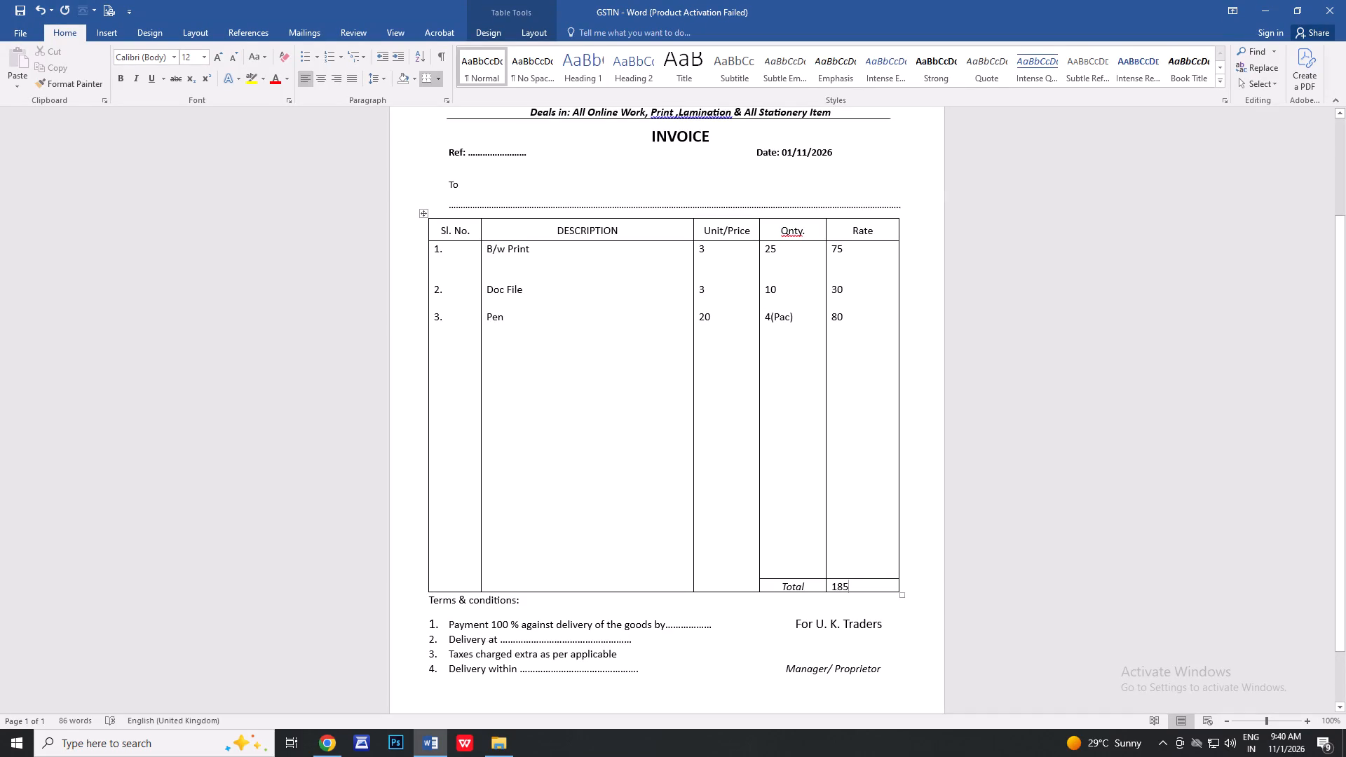
Correct the Doc File item to a Unit/Price of 10 and a Qnty. of "3 (Pcs)".
{"action": "double_click", "coordinate": [707, 288]}
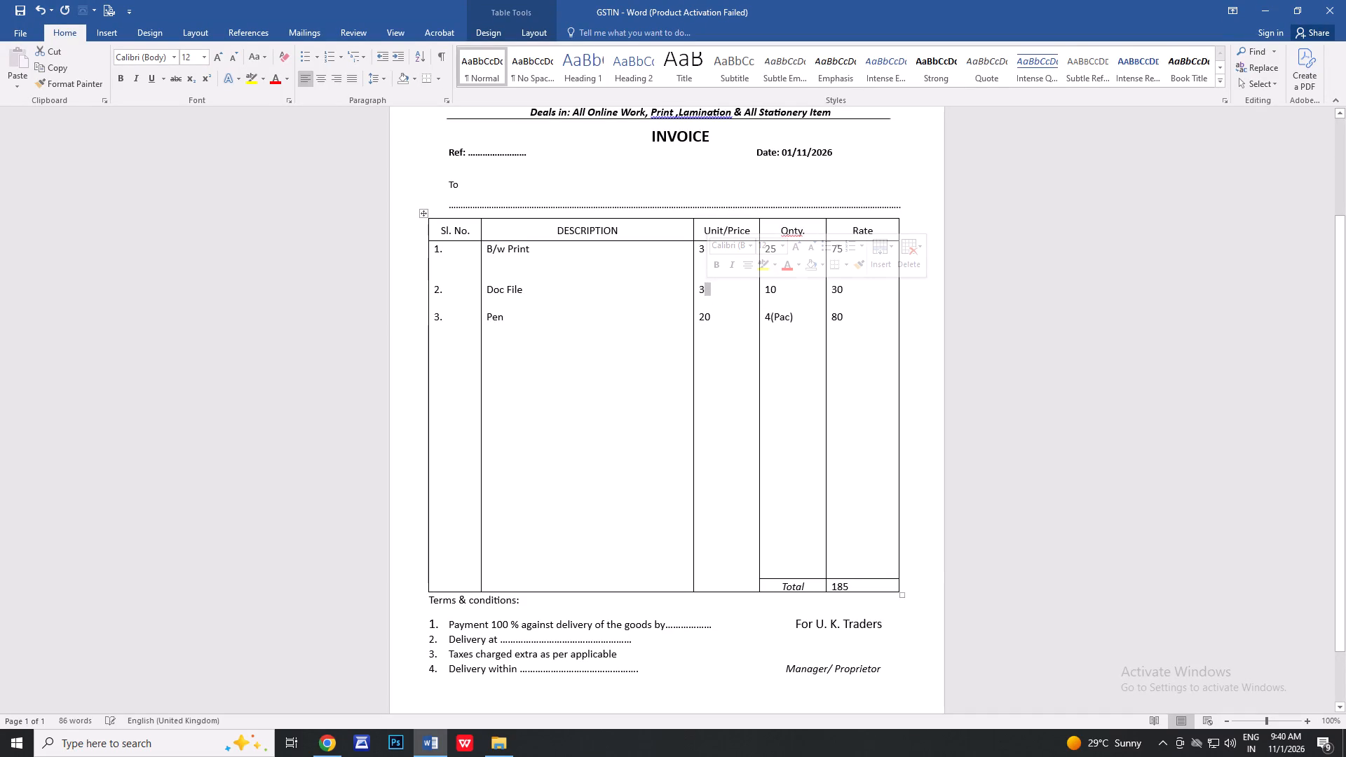
{"action": "left_click", "coordinate": [707, 290]}
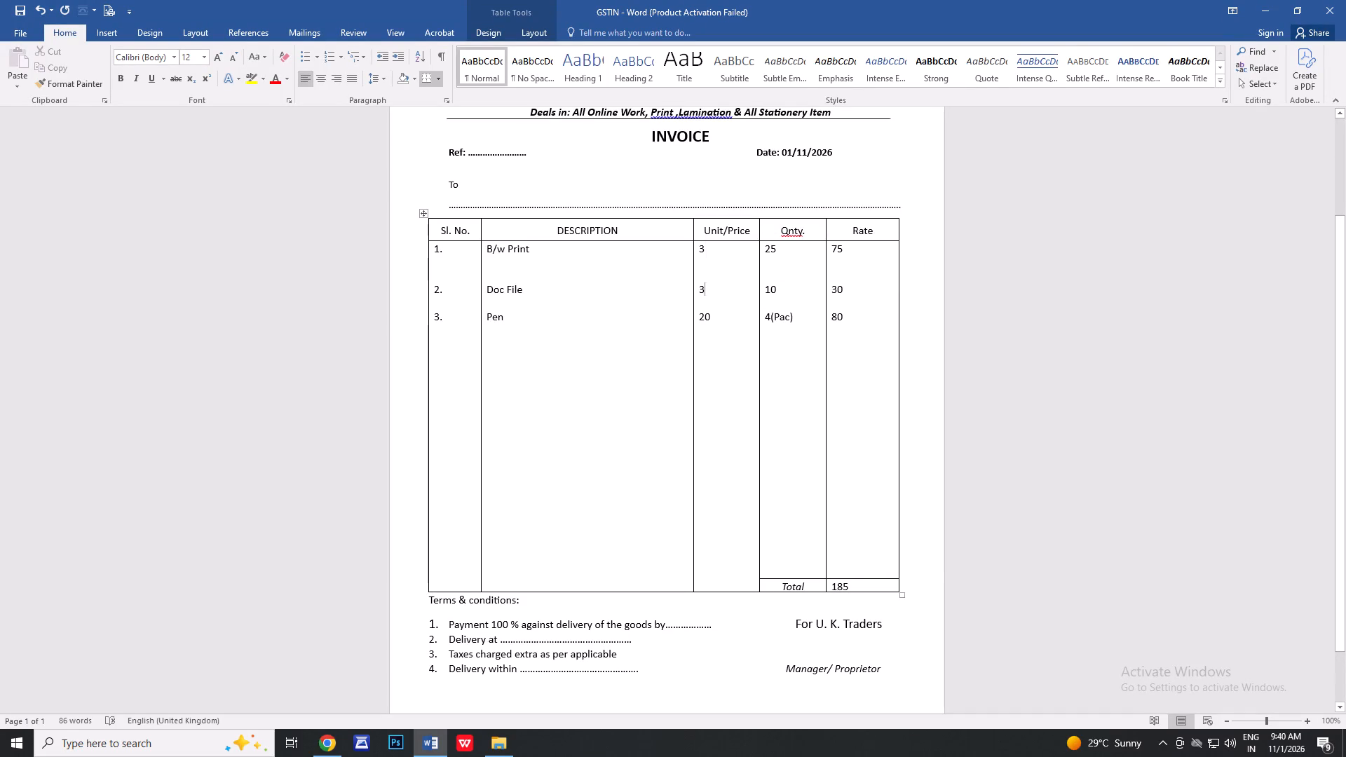
{"action": "key", "text": "BackSpace"}
{"action": "type", "text": "10"}
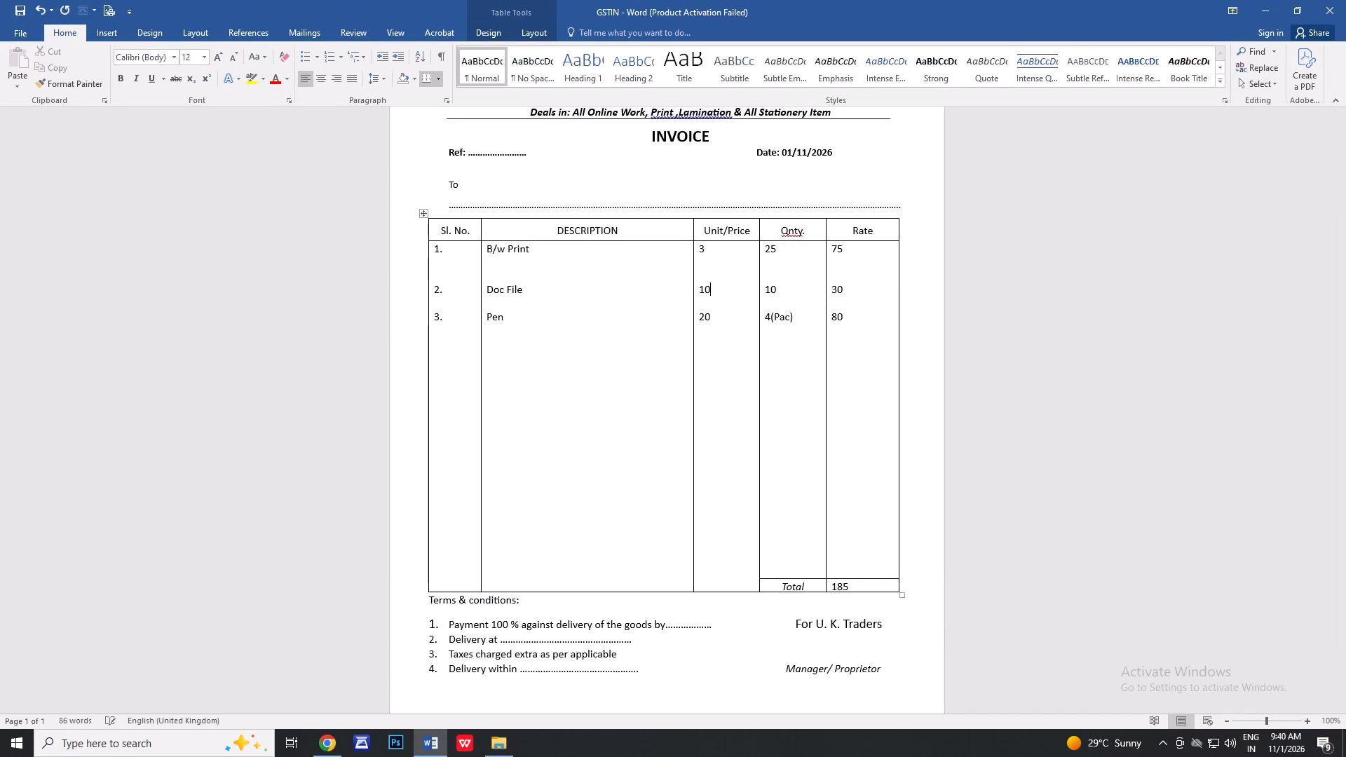
{"action": "left_click", "coordinate": [775, 288]}
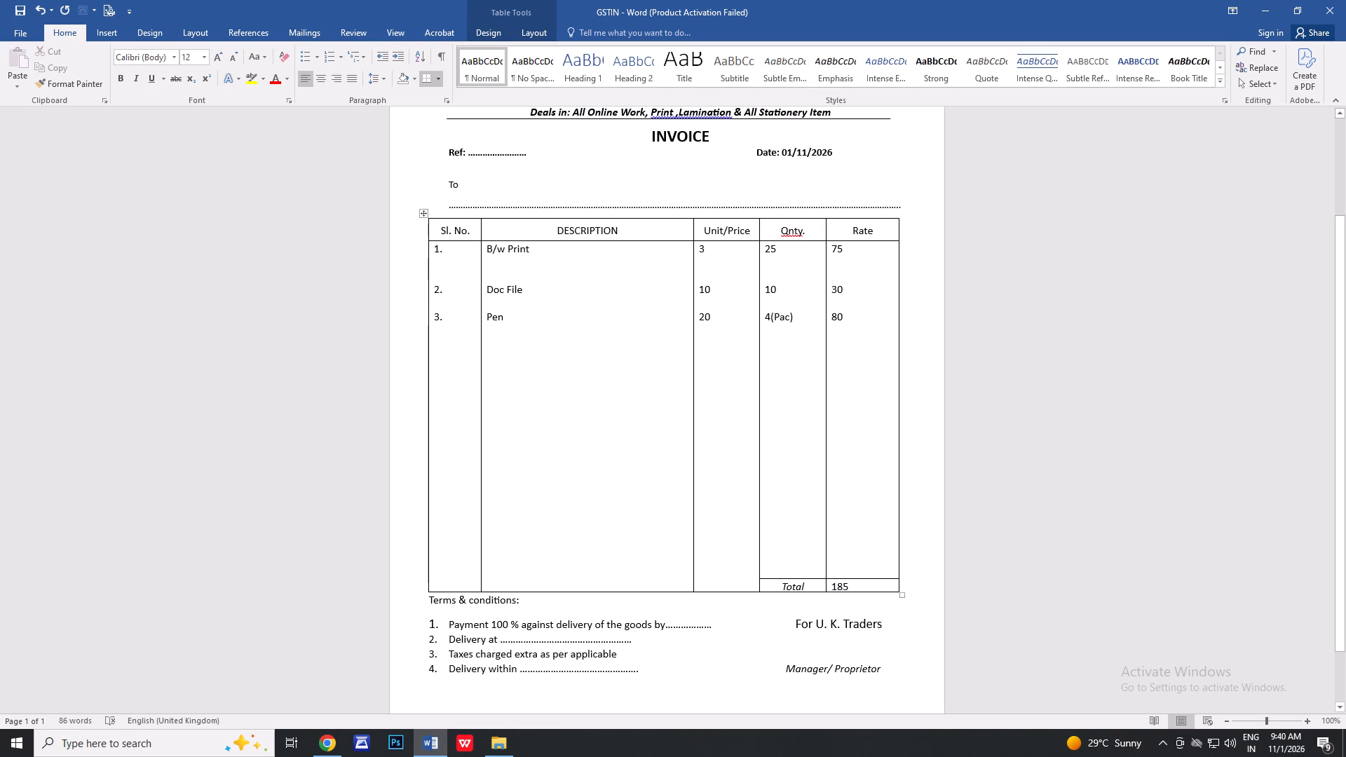
{"action": "key", "text": "BackSpace"}
{"action": "key", "text": "BackSpace"}
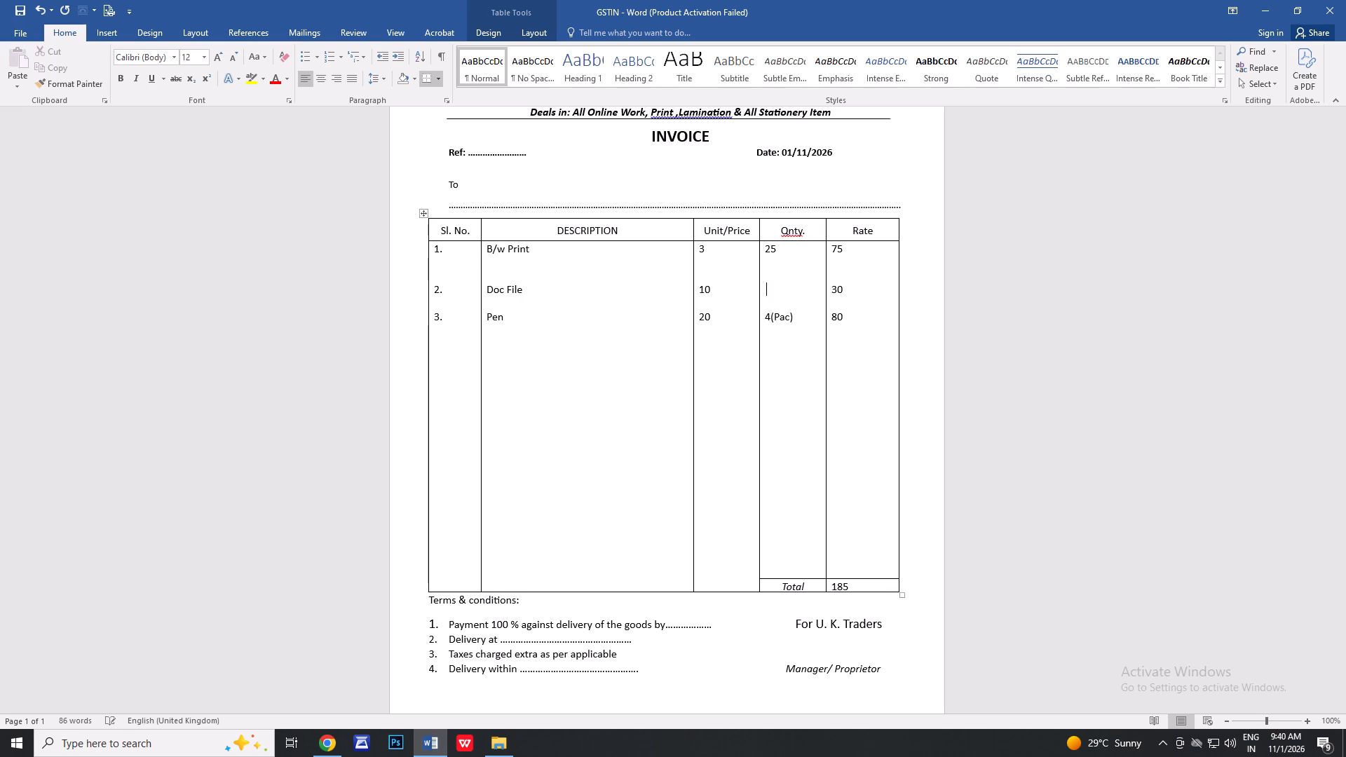
{"action": "key", "text": "3"}
{"action": "key", "text": "space"}
{"action": "key", "text": "p"}
{"action": "key", "text": "shift+parenleft"}
{"action": "type", "text": "cs"}
{"action": "key", "text": "shift+parenright"}
Add the unit "(Pages)" to the B/w Print quantity so that it reads "25 (Pages)".
{"action": "left_click", "coordinate": [780, 248]}
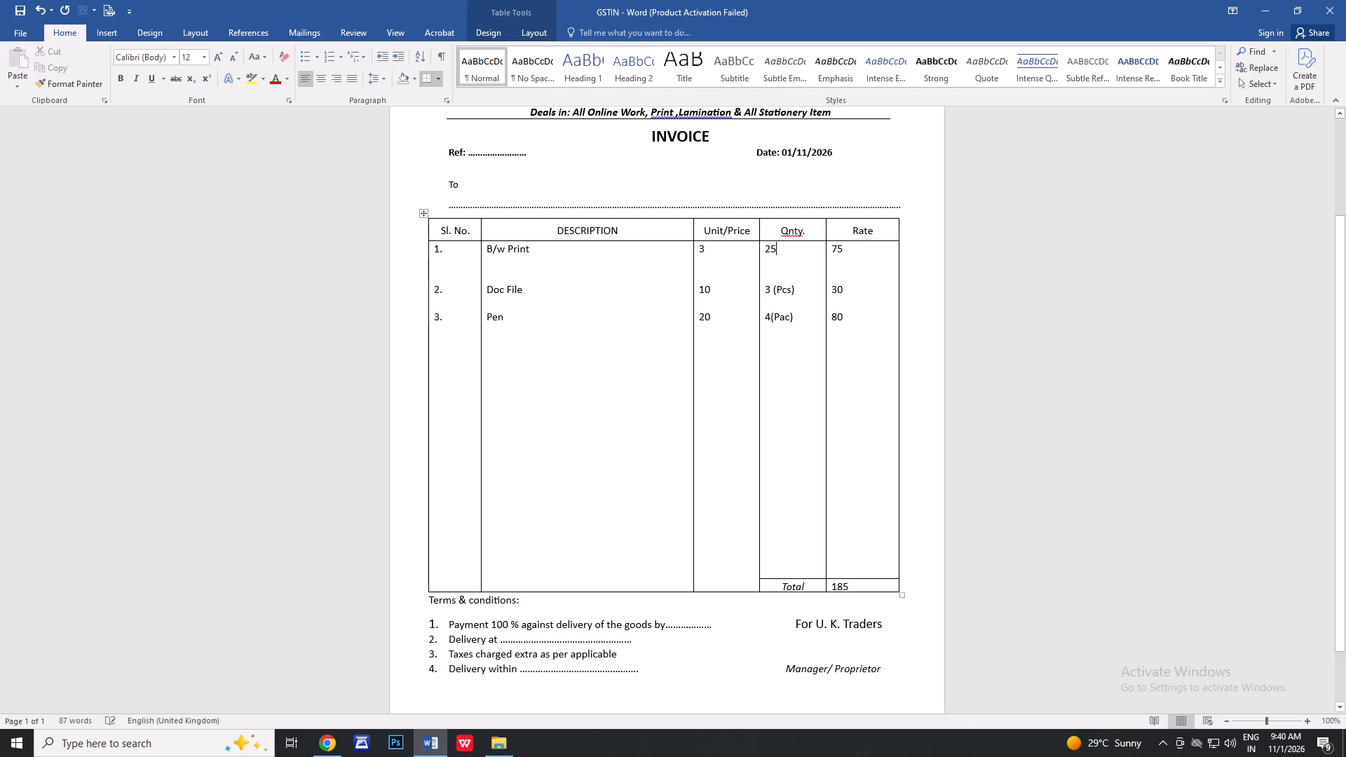
{"action": "key", "text": "space"}
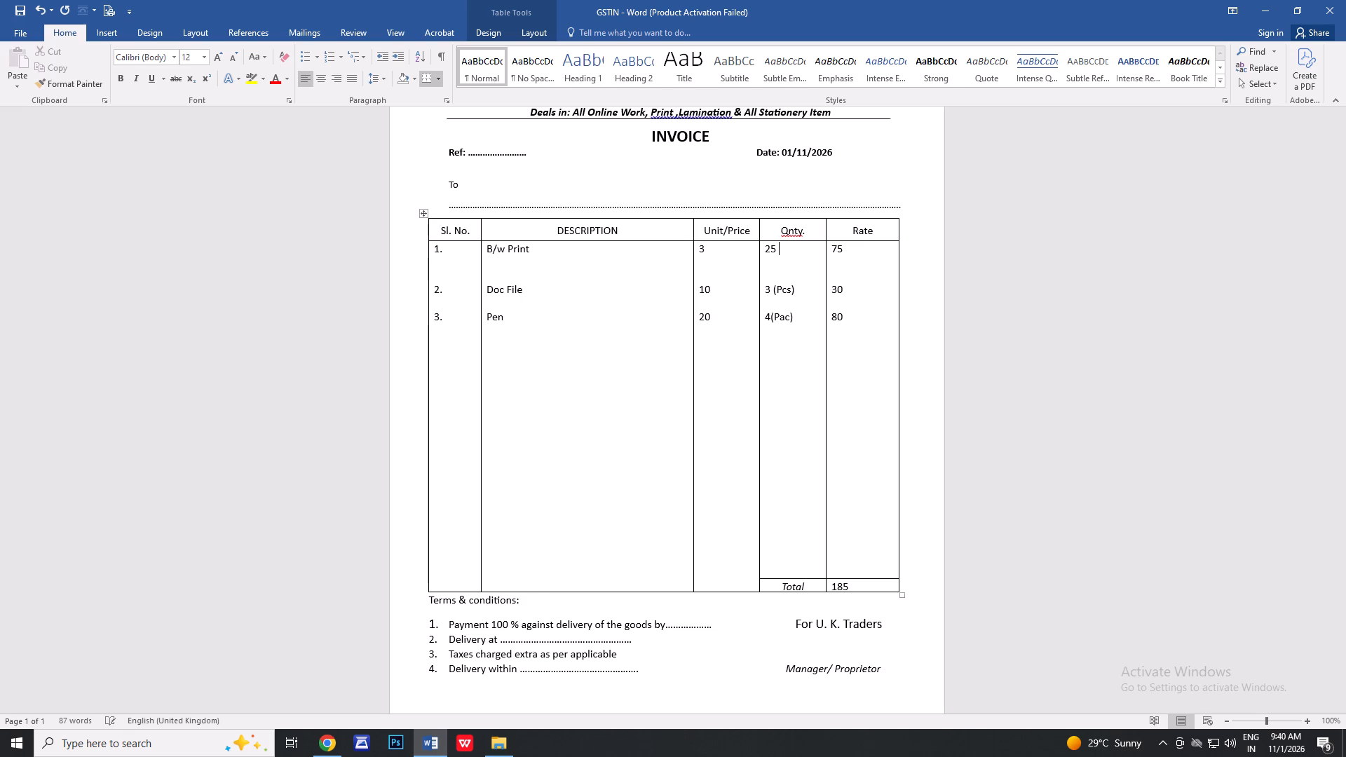
{"action": "key", "text": "shift+parenleft"}
{"action": "type", "text": "ages"}
{"action": "key", "text": "shift+parenright"}
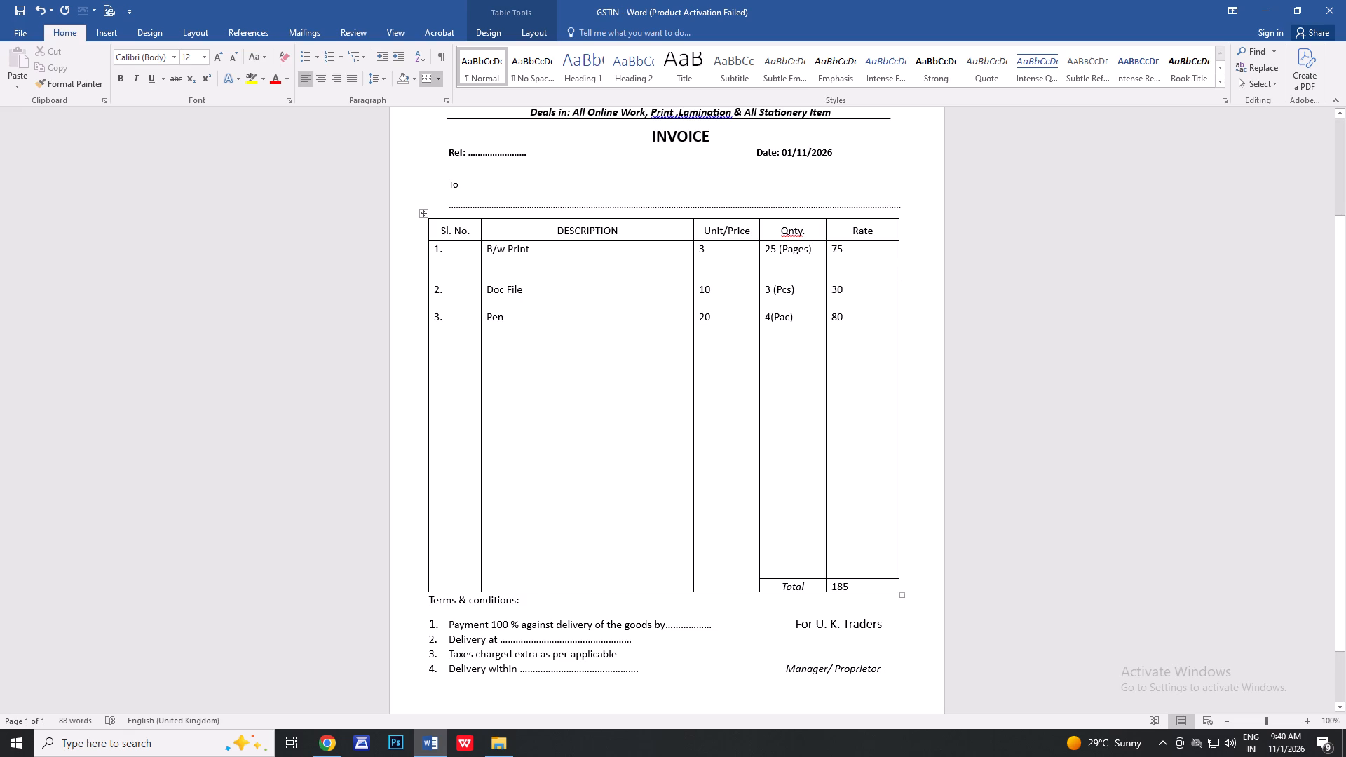
Prefix the invoice total in the Total row with "Rs." and two spaces.
{"action": "scroll", "coordinate": [860, 451], "scroll_direction": "down", "scroll_amount": 1}
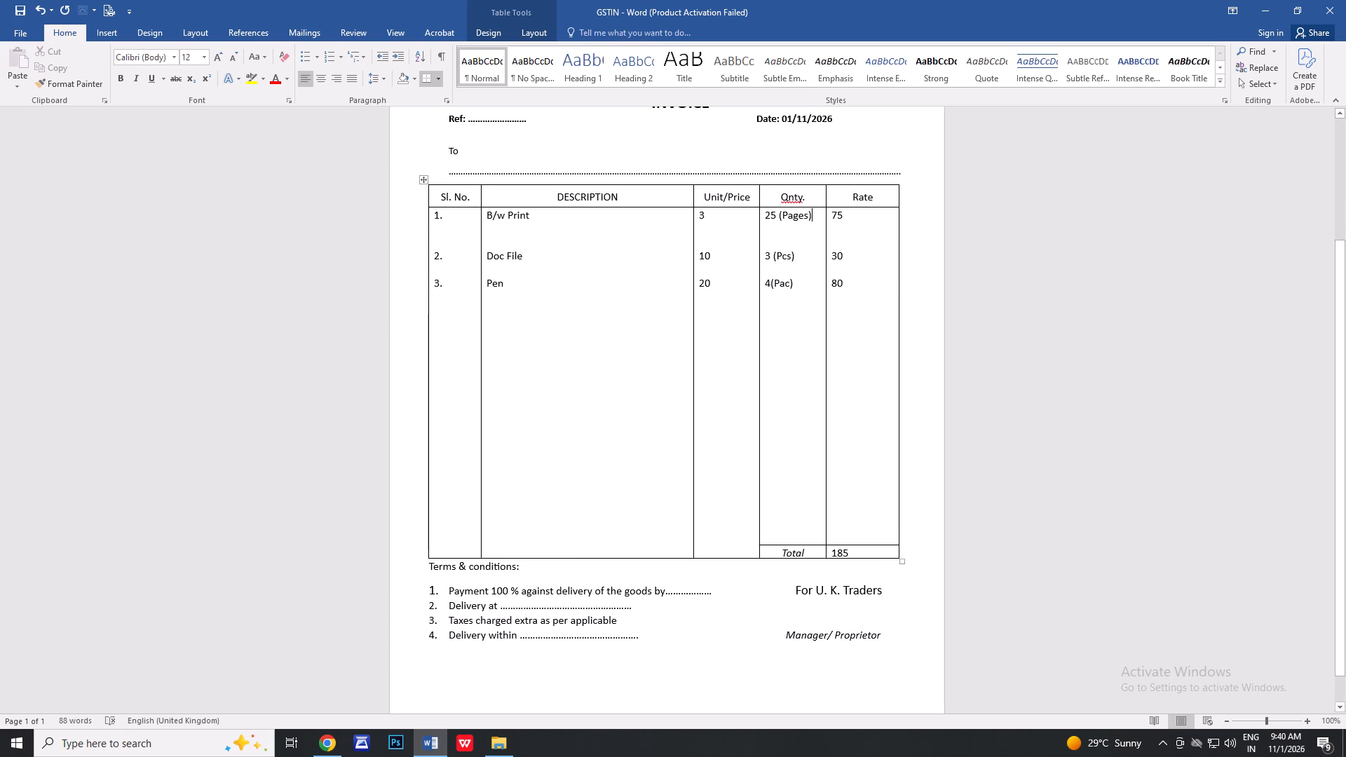
{"action": "left_click", "coordinate": [831, 553]}
{"action": "key", "text": "r"}
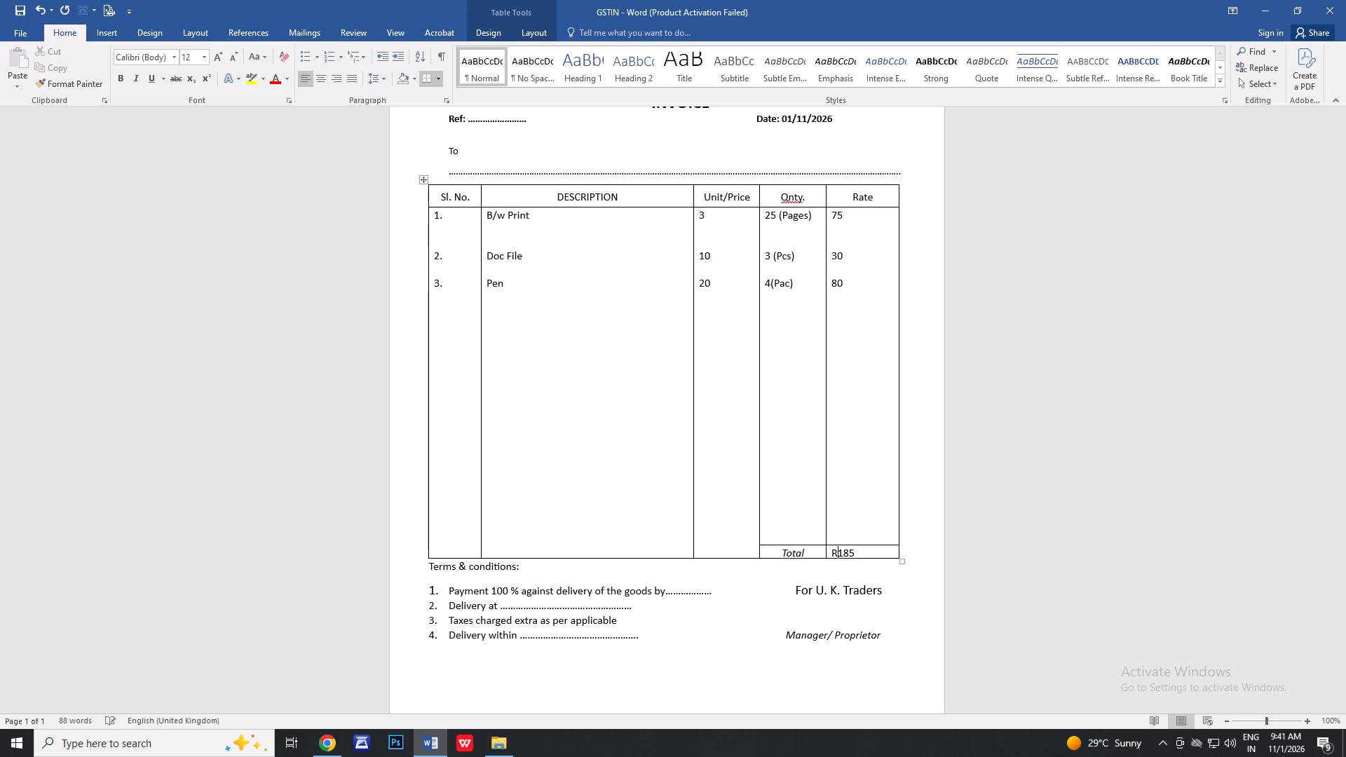
{"action": "type", "text": "."}
{"action": "key", "text": "space"}
{"action": "key", "text": "space"}
Replace the company name after "For" in the signature line below the table with "MBM INTERNET".
{"action": "left_click", "coordinate": [883, 590]}
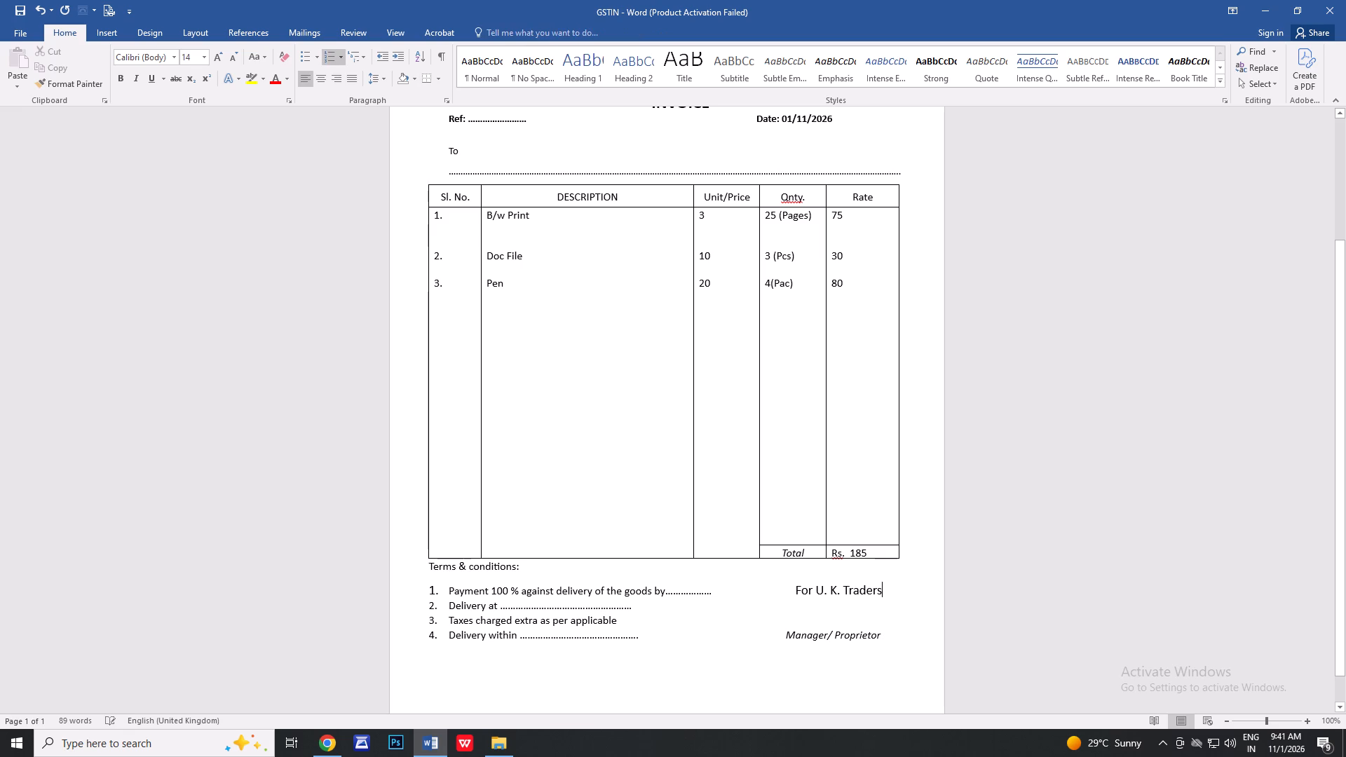
{"action": "key", "text": "BackSpace"}
{"action": "key", "text": "BackSpace"}
{"action": "key", "text": "BackSpace"}
{"action": "key", "text": "BackSpace"}
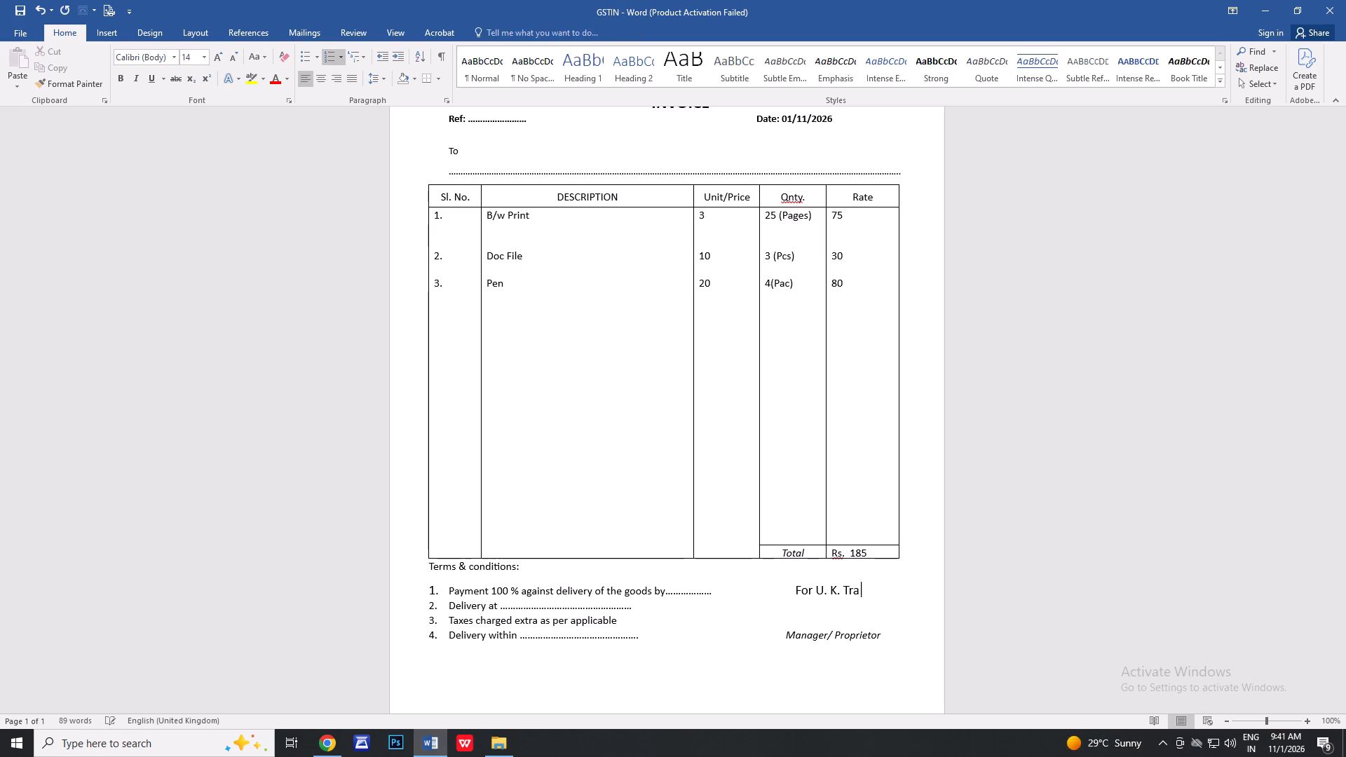
{"action": "key", "text": "BackSpace"}
{"action": "key", "text": "BackSpace"}
{"action": "key", "text": "BackSpace"}
{"action": "key", "text": "BackSpace"}
{"action": "key", "text": "BackSpace"}
{"action": "key", "text": "BackSpace"}
{"action": "key", "text": "BackSpace"}
{"action": "key", "text": "BackSpace"}
{"action": "key", "text": "BackSpace"}
{"action": "type", "text": "MBM INTERNET"}
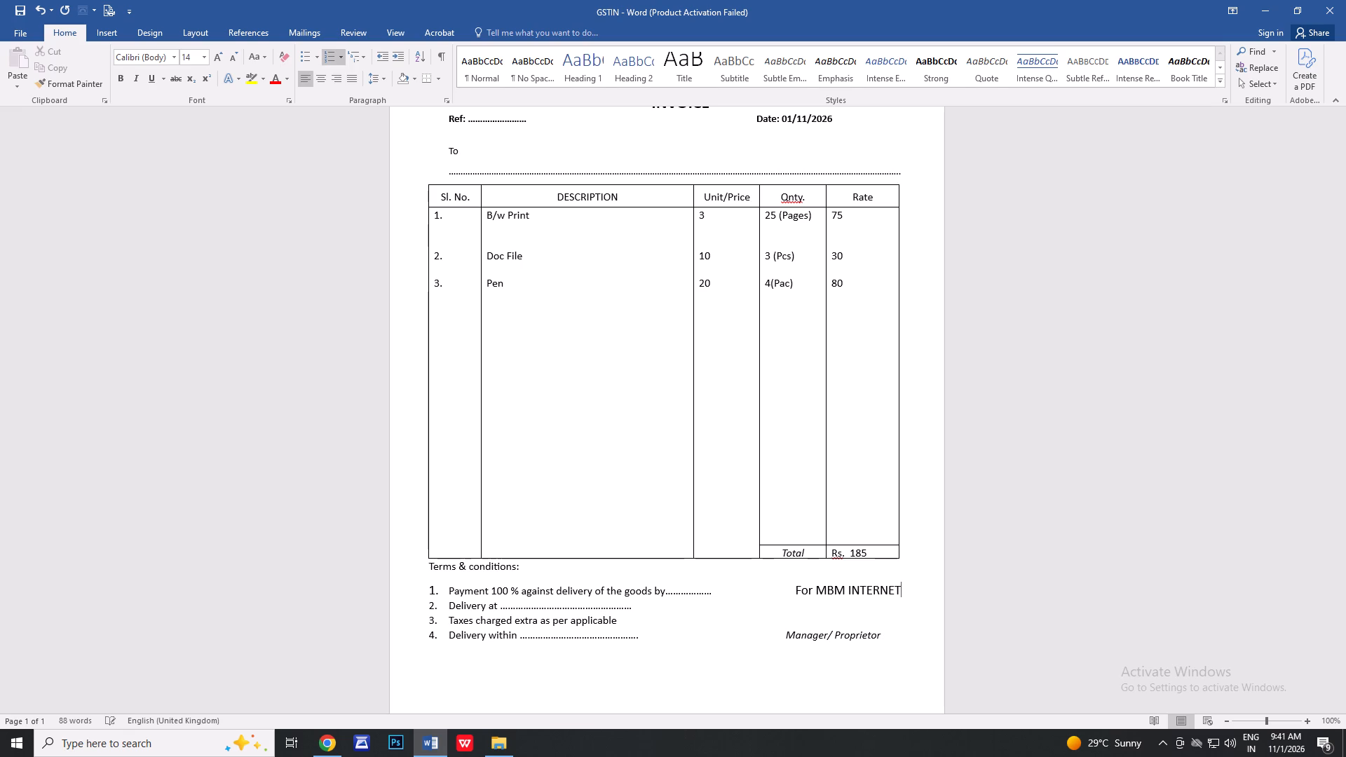
Remove five spaces in front of "For MBM INTERNET" to pull the signature line back within the table's width.
{"action": "left_click", "coordinate": [791, 591]}
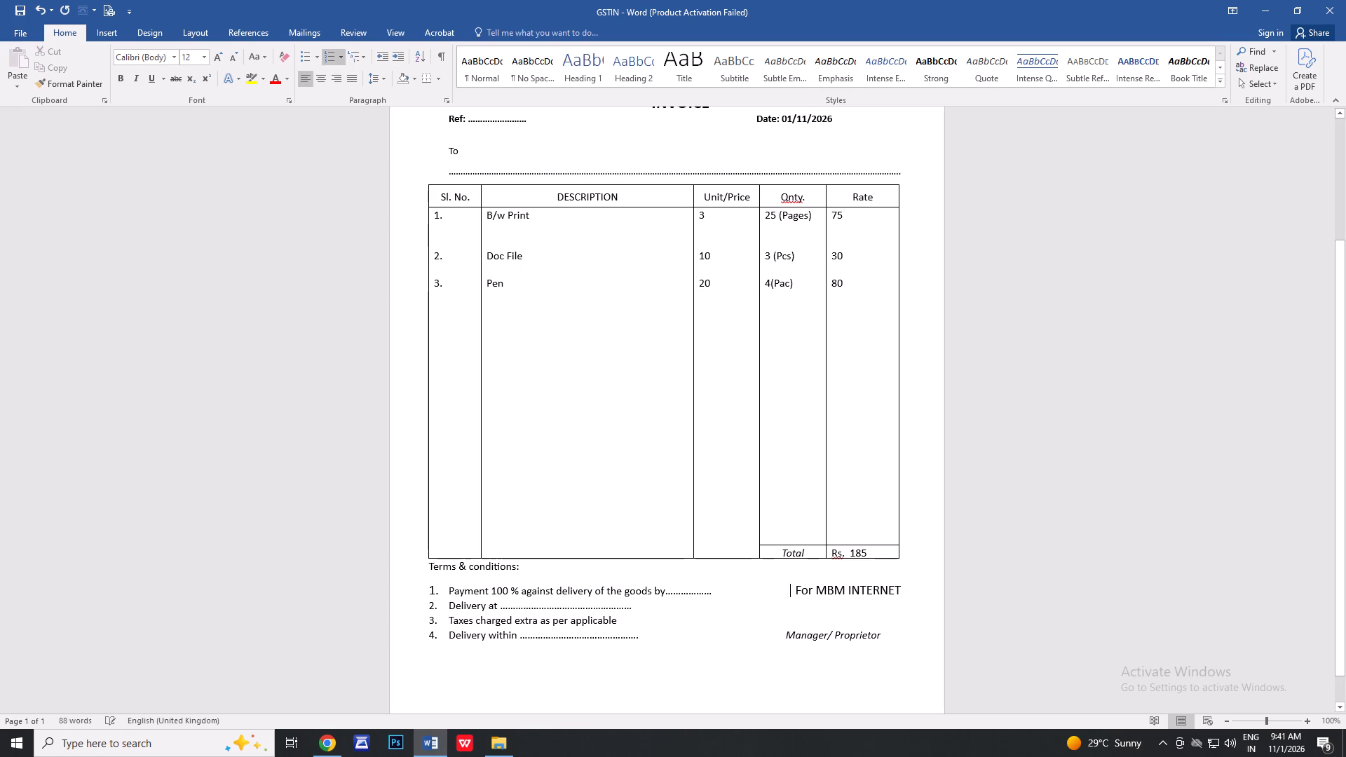
{"action": "key", "text": "BackSpace"}
{"action": "key", "text": "BackSpace"}
{"action": "key", "text": "BackSpace"}
{"action": "key", "text": "BackSpace"}
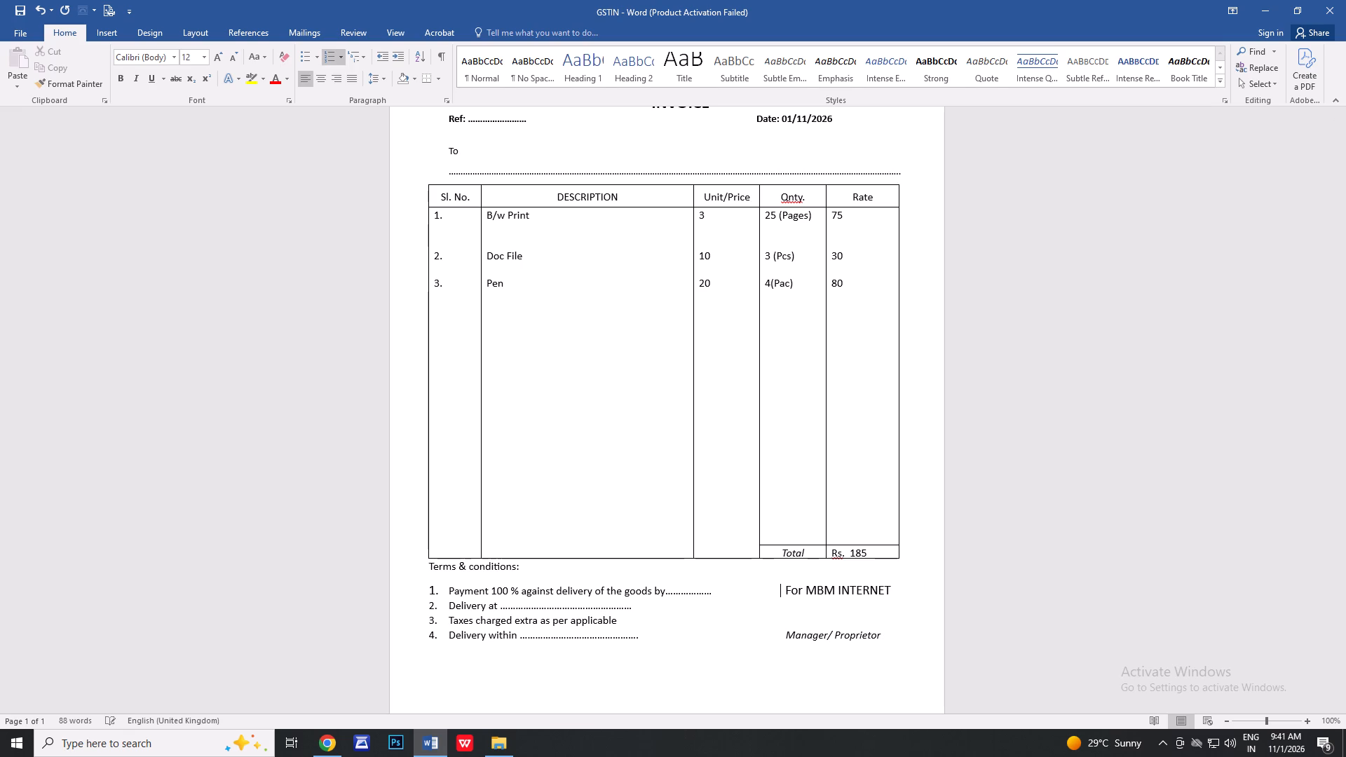
{"action": "key", "text": "BackSpace"}
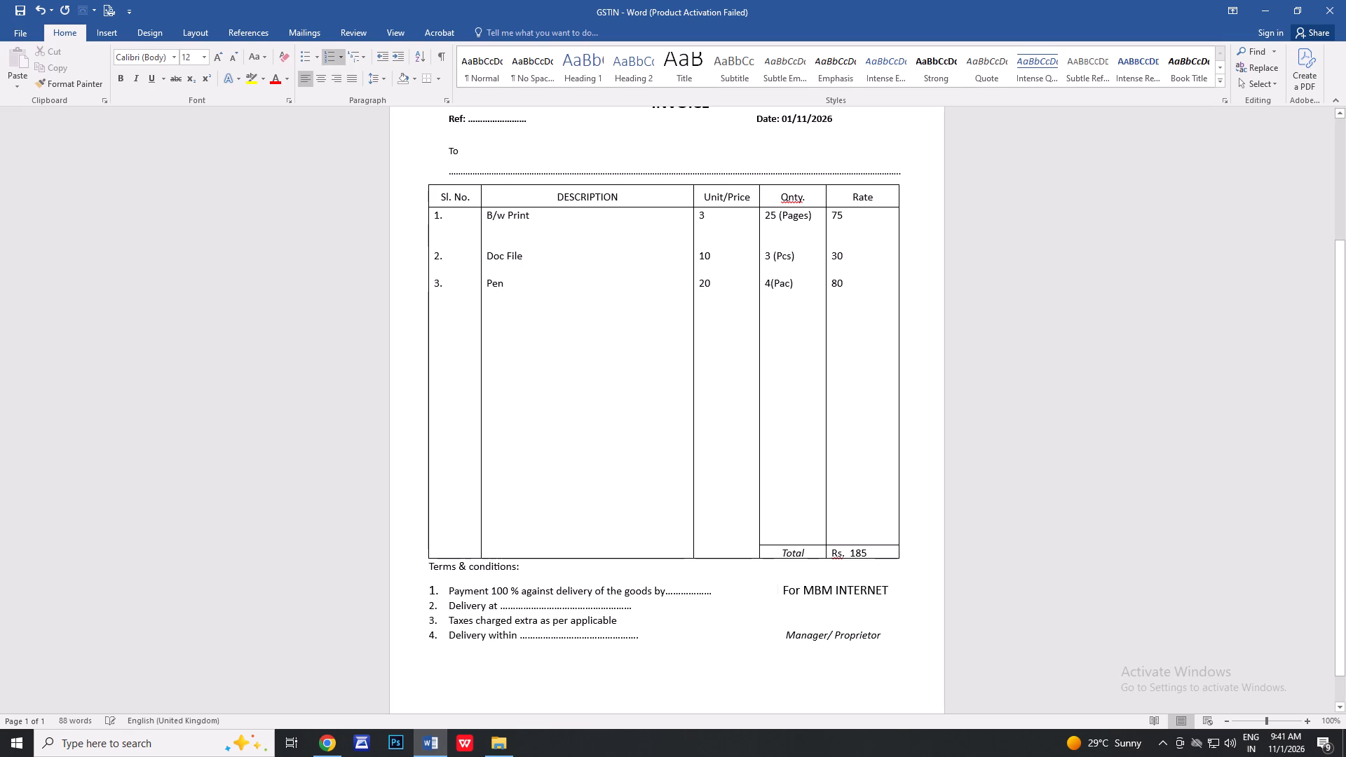
Remove "Manager/" from the signatory title, leaving only "Proprietor", and indent it with three extra spaces.
{"action": "left_click", "coordinate": [829, 636]}
{"action": "left_click", "coordinate": [834, 635]}
{"action": "key", "text": "BackSpace"}
{"action": "key", "text": "BackSpace"}
{"action": "key", "text": "BackSpace"}
{"action": "key", "text": "BackSpace"}
{"action": "key", "text": "BackSpace"}
{"action": "key", "text": "BackSpace"}
{"action": "key", "text": "BackSpace"}
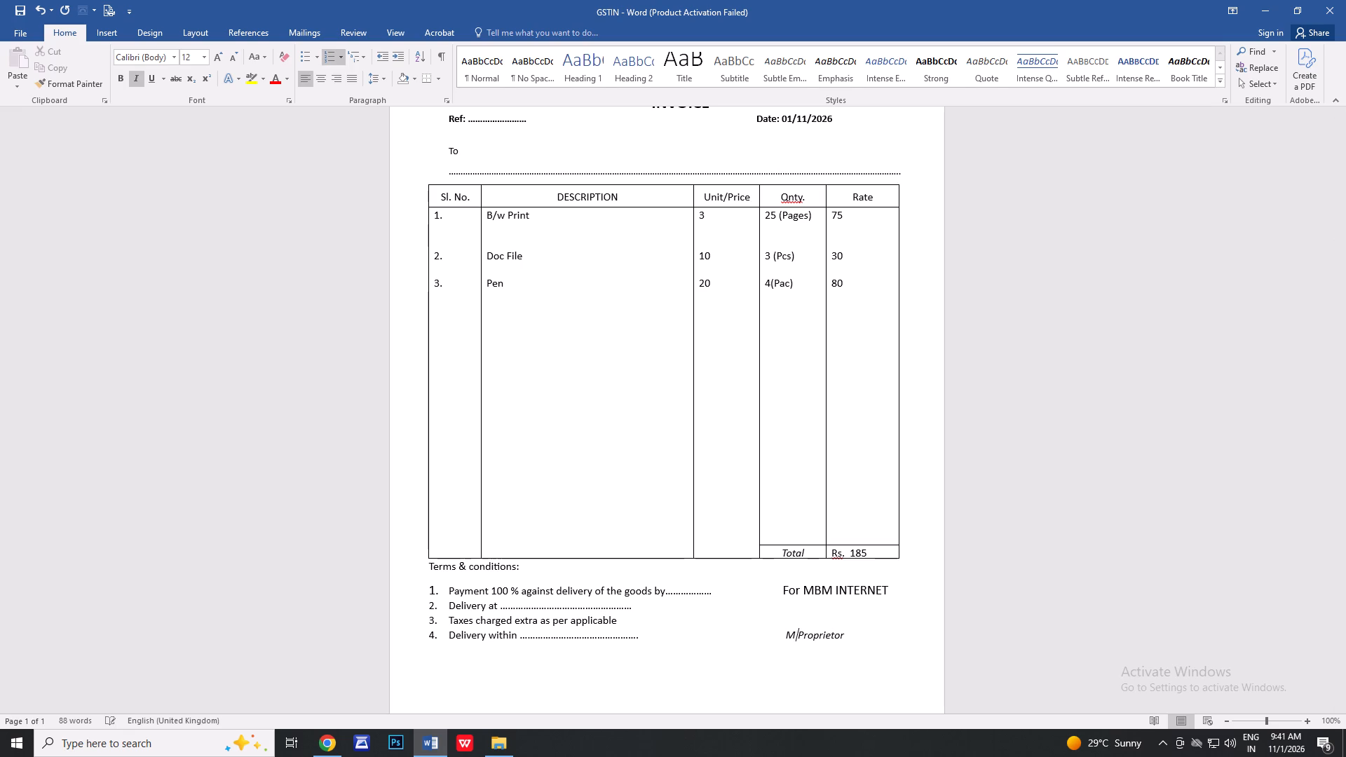
{"action": "key", "text": "BackSpace"}
{"action": "key", "text": "space"}
{"action": "key", "text": "space"}
{"action": "key", "text": "space"}
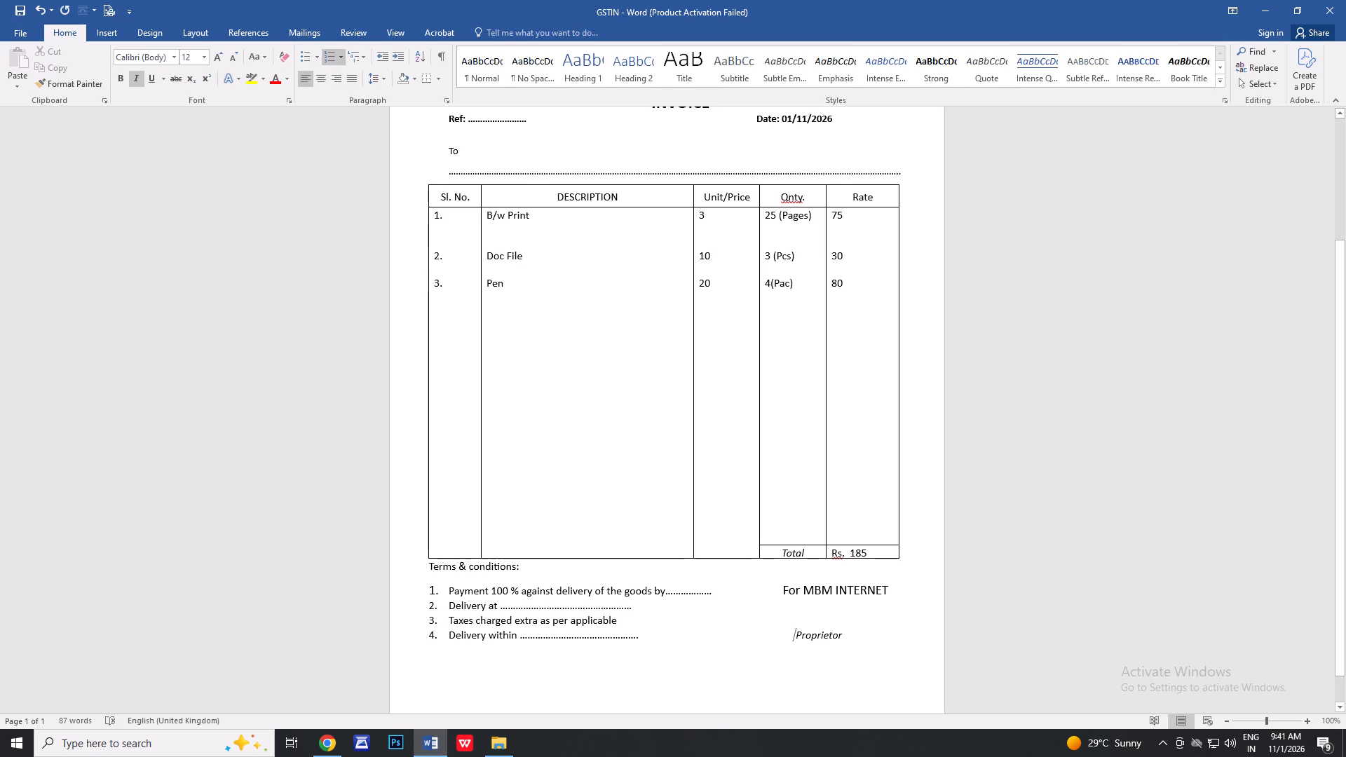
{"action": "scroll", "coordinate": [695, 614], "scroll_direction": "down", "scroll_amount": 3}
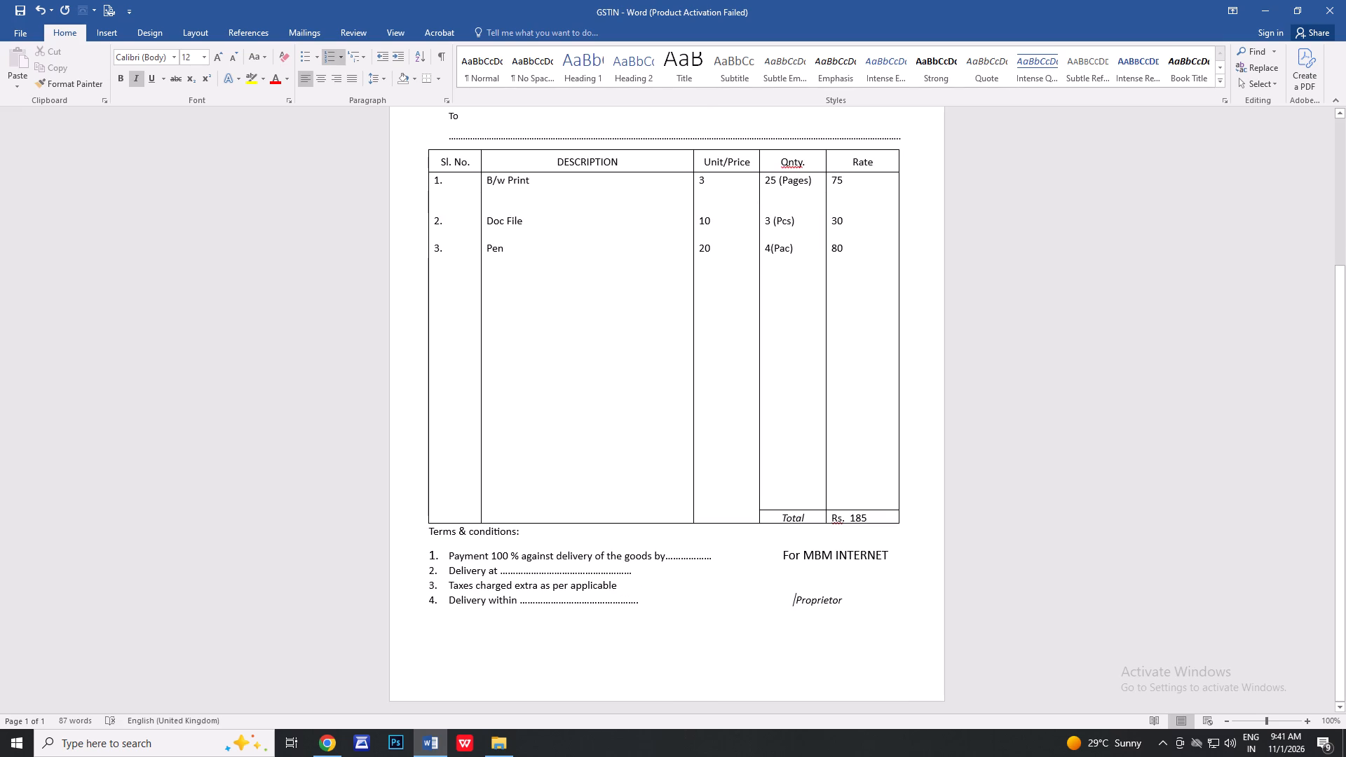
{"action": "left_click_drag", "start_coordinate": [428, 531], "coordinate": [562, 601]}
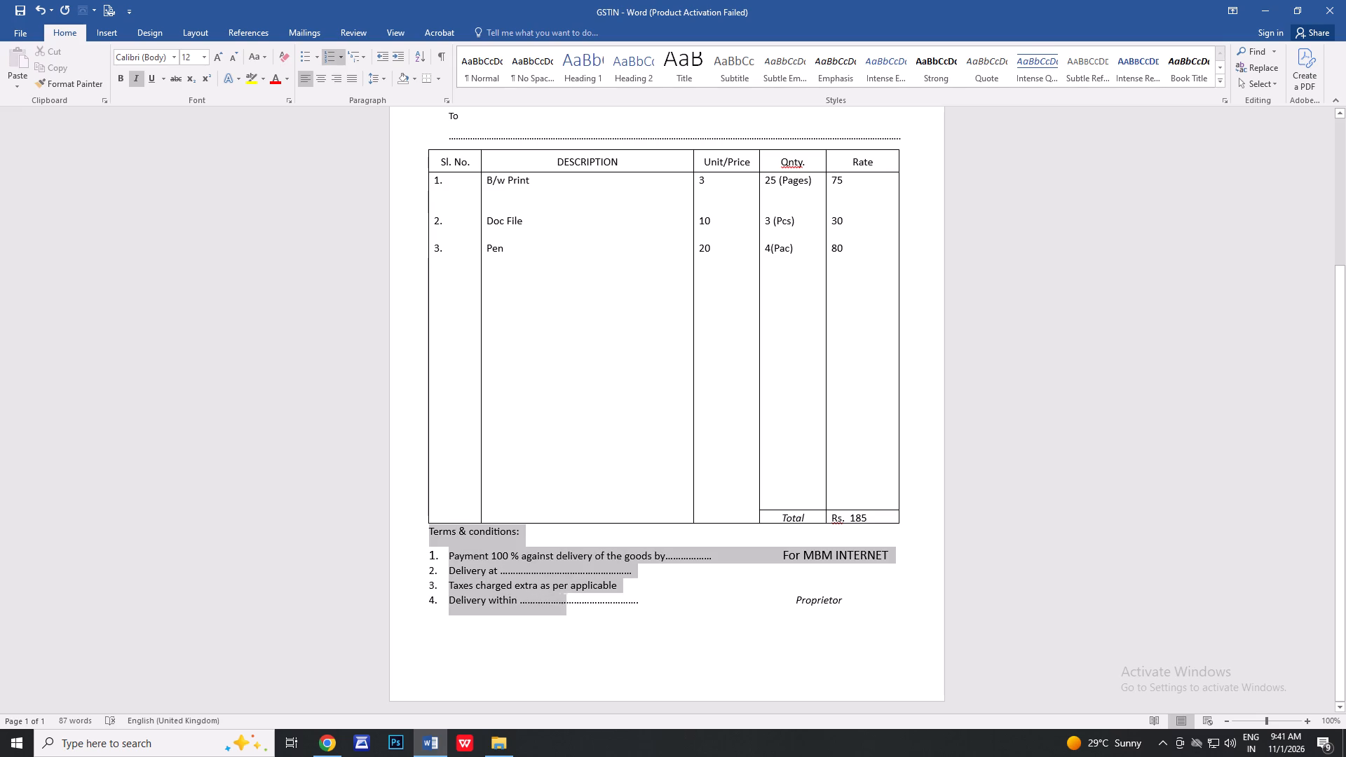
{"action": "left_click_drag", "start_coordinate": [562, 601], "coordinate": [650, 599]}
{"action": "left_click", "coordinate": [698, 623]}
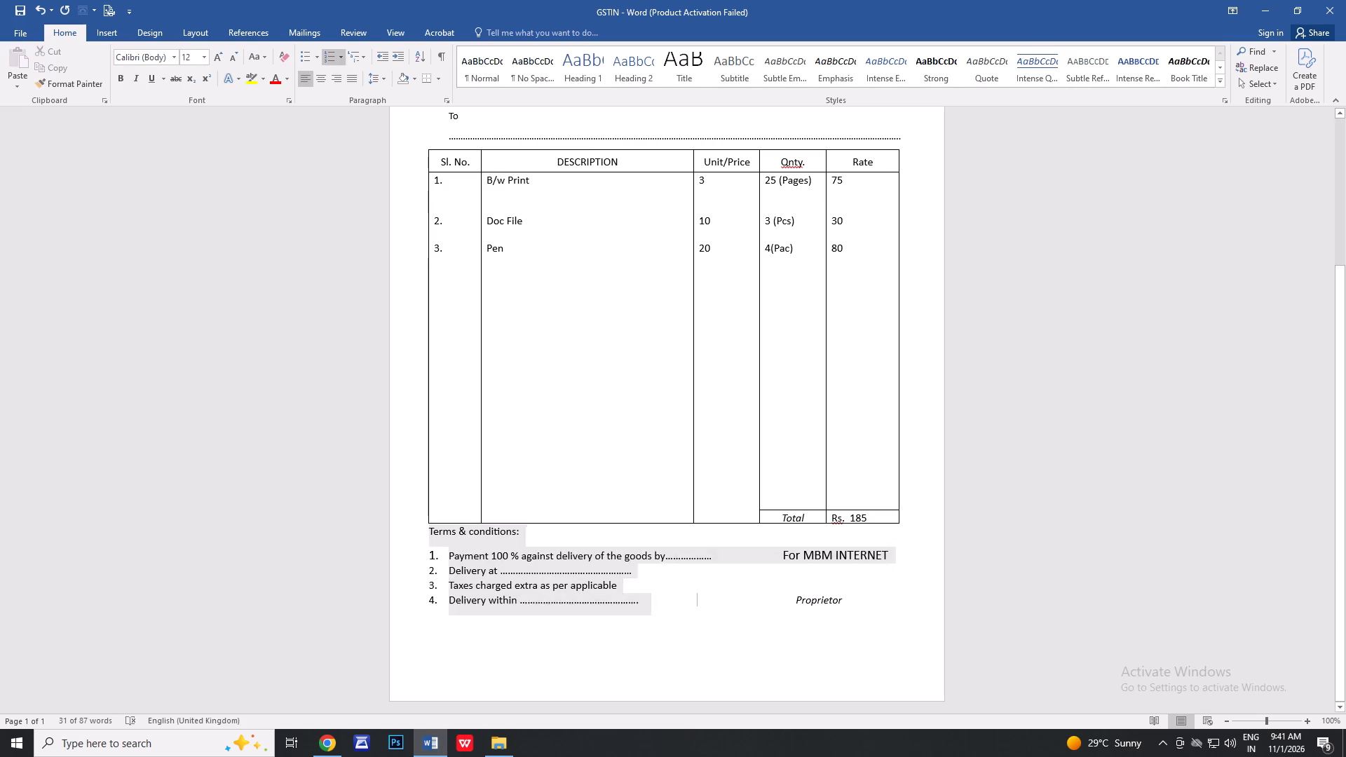
Delete the "Terms & conditions:" heading below the item table.
{"action": "left_click", "coordinate": [524, 532]}
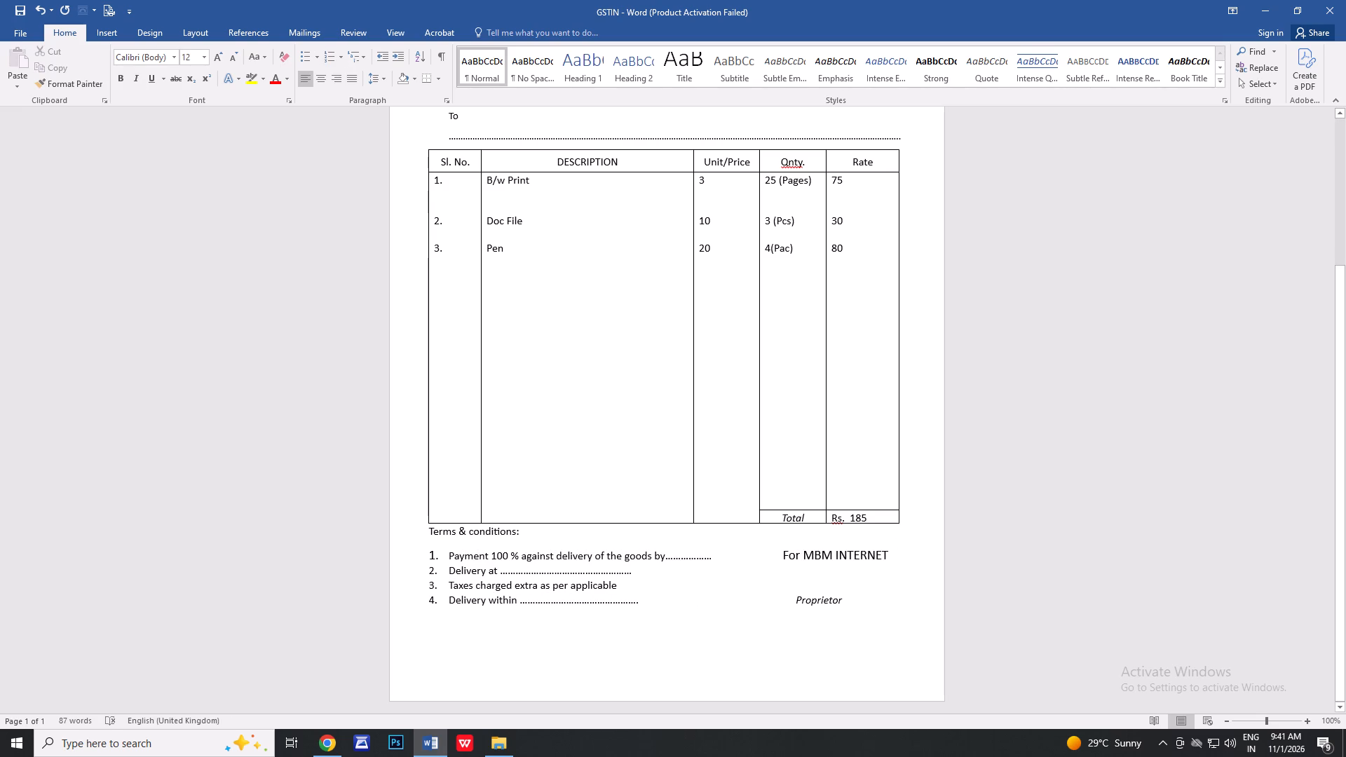
{"action": "key", "text": "BackSpace"}
{"action": "key", "text": "BackSpace"}
{"action": "key", "text": "BackSpace"}
{"action": "key", "text": "BackSpace"}
{"action": "key", "text": "BackSpace"}
{"action": "key", "text": "BackSpace"}
{"action": "key", "text": "BackSpace"}
{"action": "key", "text": "BackSpace"}
{"action": "key", "text": "BackSpace"}
{"action": "key", "text": "BackSpace"}
{"action": "key", "text": "BackSpace"}
{"action": "key", "text": "BackSpace"}
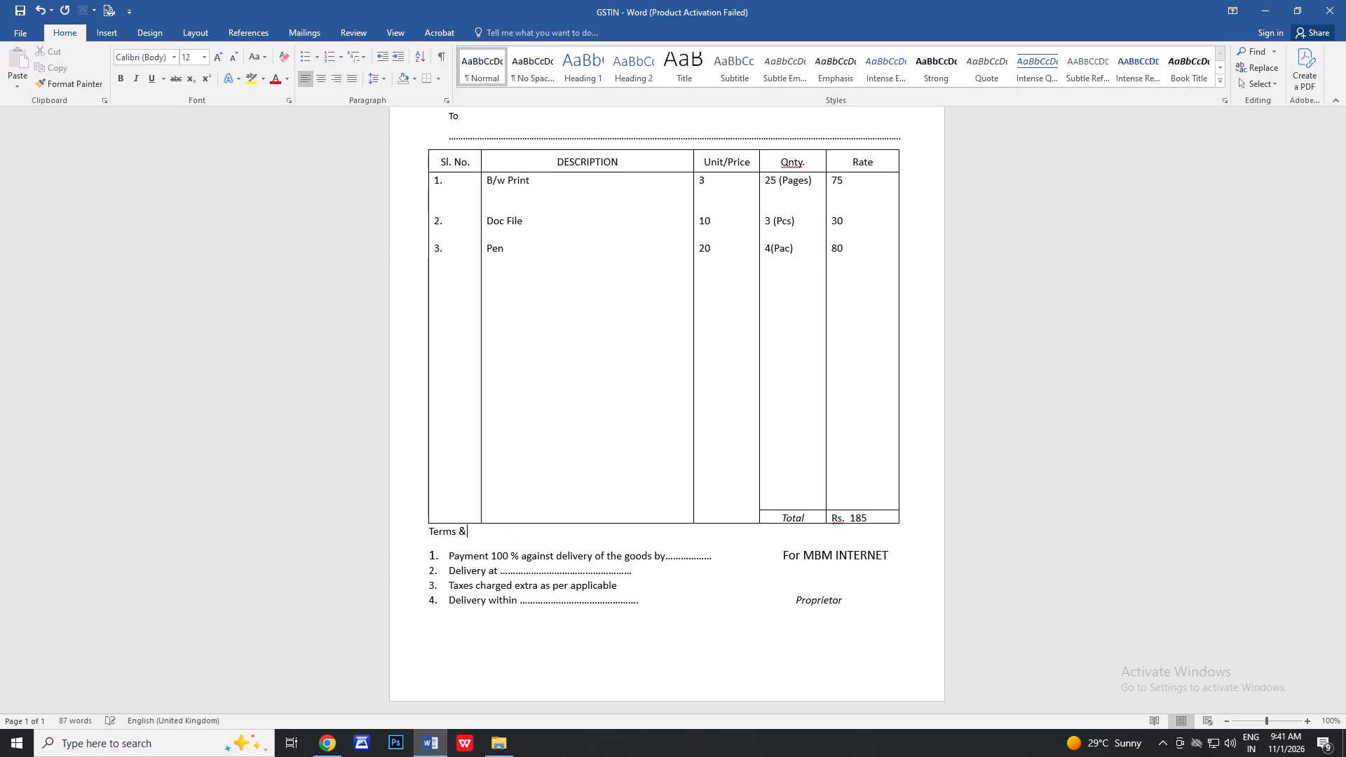
{"action": "key", "text": "BackSpace"}
{"action": "key", "text": "BackSpace"}
{"action": "key", "text": "BackSpace"}
{"action": "key", "text": "BackSpace"}
{"action": "key", "text": "BackSpace"}
{"action": "key", "text": "BackSpace"}
{"action": "key", "text": "BackSpace"}
Delete the numbered term "Payment 100 % against delivery of the goods by" with its number, keeping "For MBM INTERNET" on that line.
{"action": "left_click", "coordinate": [713, 564]}
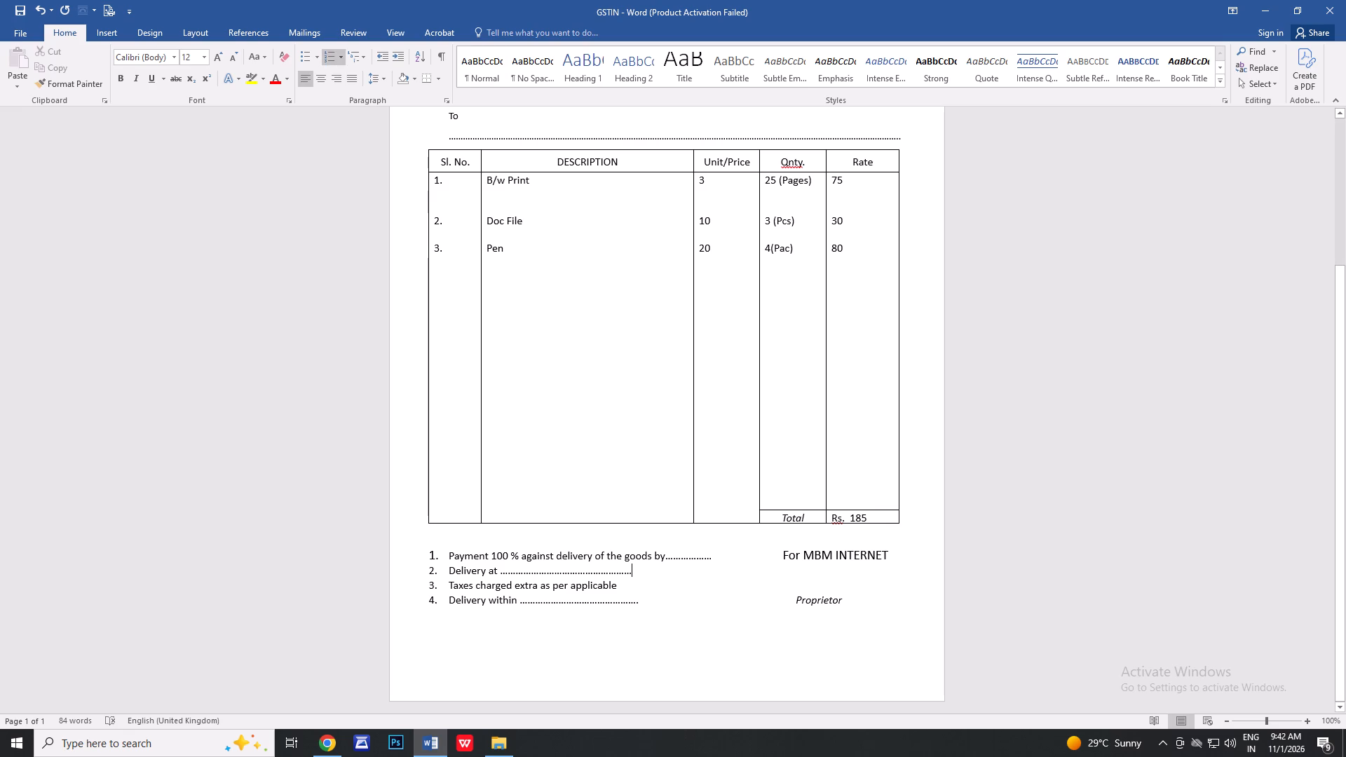
{"action": "left_click", "coordinate": [719, 561]}
{"action": "key", "text": "BackSpace"}
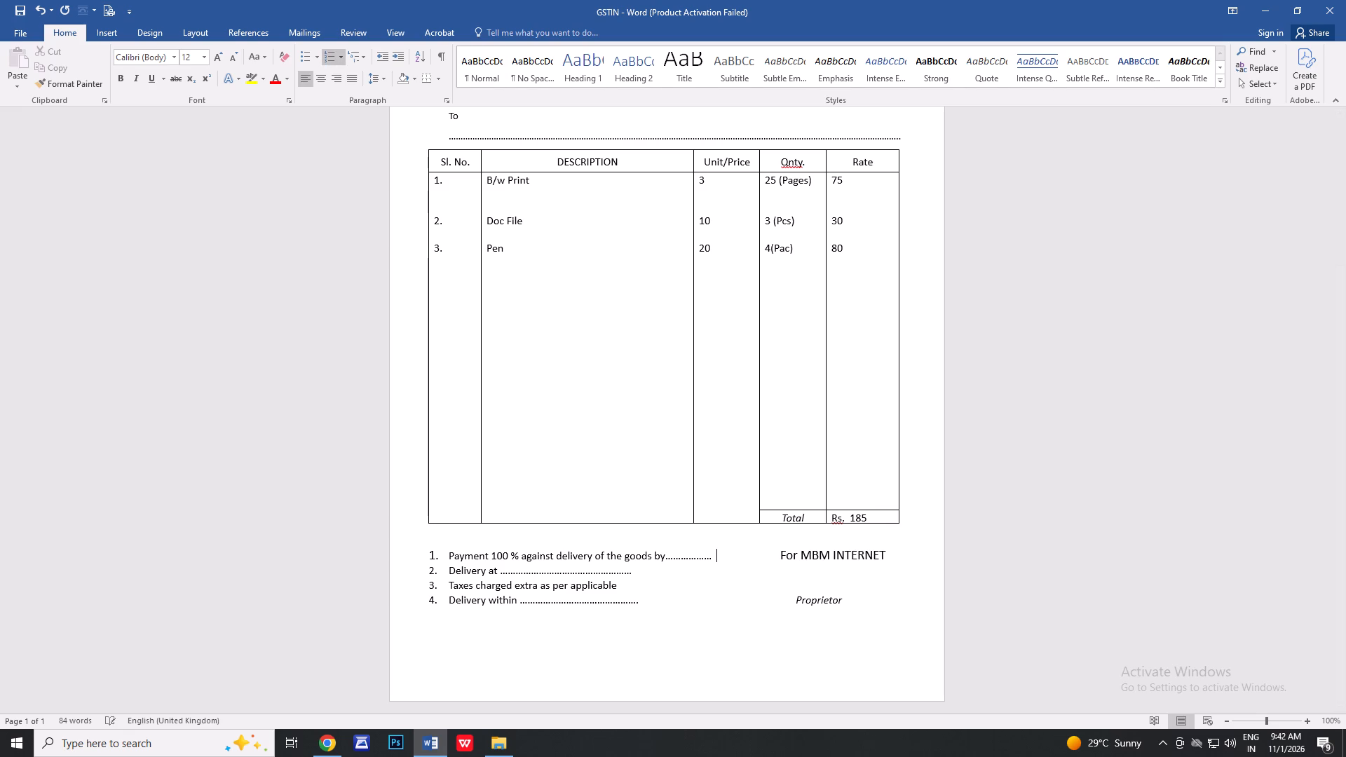
{"action": "key", "text": "Left"}
{"action": "key", "text": "BackSpace"}
{"action": "key", "text": "BackSpace"}
{"action": "key", "text": "BackSpace"}
{"action": "key", "text": "BackSpace"}
{"action": "key", "text": "BackSpace"}
{"action": "key", "text": "BackSpace"}
{"action": "key", "text": "BackSpace"}
{"action": "key", "text": "BackSpace"}
{"action": "key", "text": "BackSpace"}
{"action": "key", "text": "BackSpace"}
{"action": "key", "text": "BackSpace"}
{"action": "key", "text": "BackSpace"}
{"action": "key", "text": "BackSpace"}
{"action": "key", "text": "BackSpace"}
{"action": "key", "text": "BackSpace"}
{"action": "key", "text": "BackSpace"}
{"action": "key", "text": "BackSpace"}
{"action": "key", "text": "BackSpace"}
{"action": "key", "text": "BackSpace"}
{"action": "key", "text": "BackSpace"}
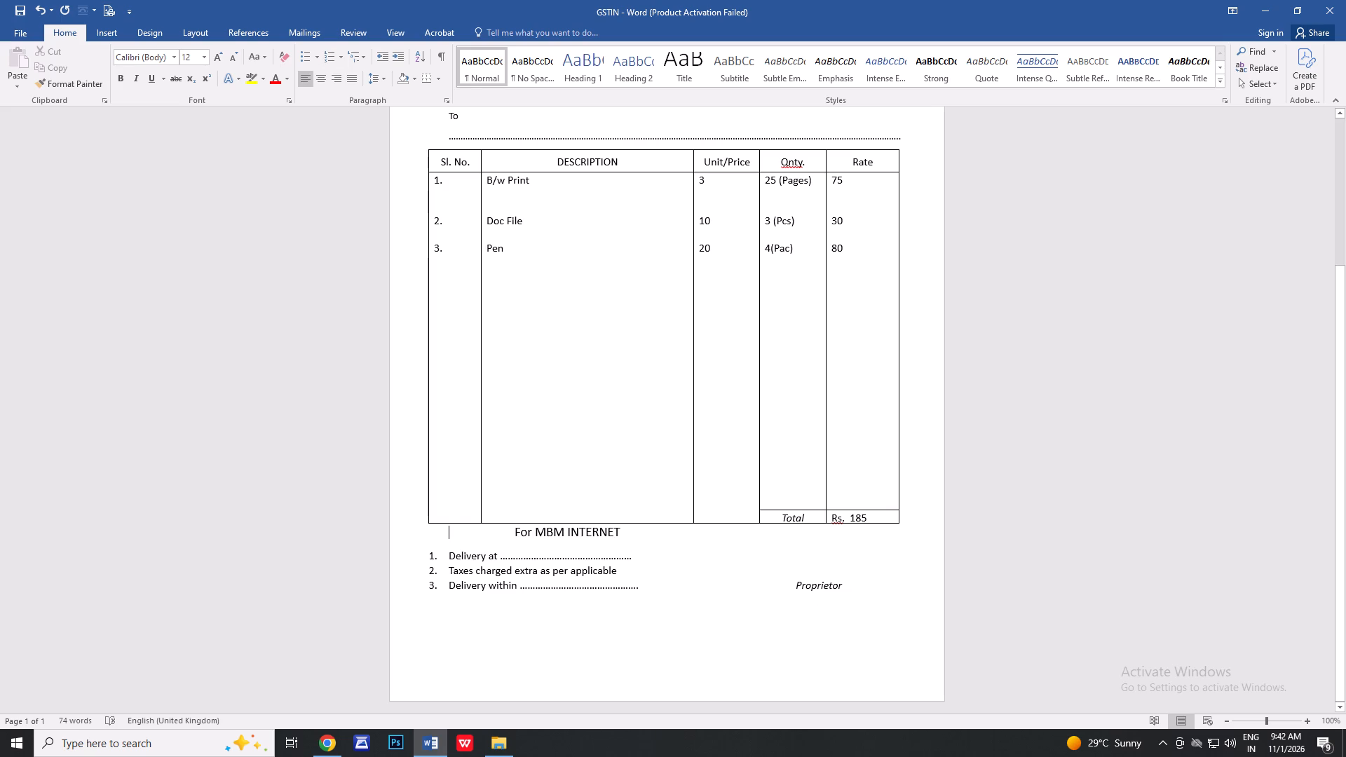
Delete the remaining delivery and taxes terms along with the gap before "Proprietor".
{"action": "left_click_drag", "start_coordinate": [426, 557], "coordinate": [524, 580]}
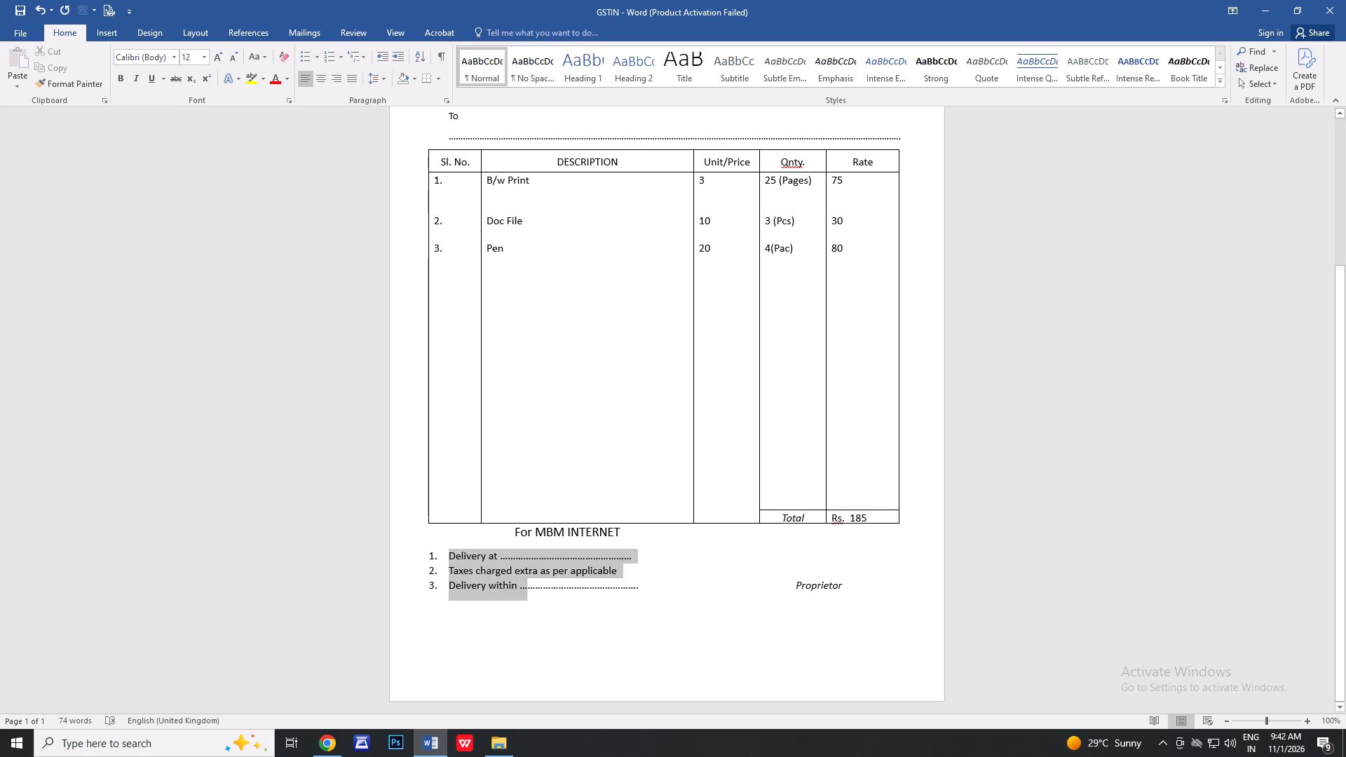
{"action": "left_click_drag", "start_coordinate": [524, 580], "coordinate": [616, 582]}
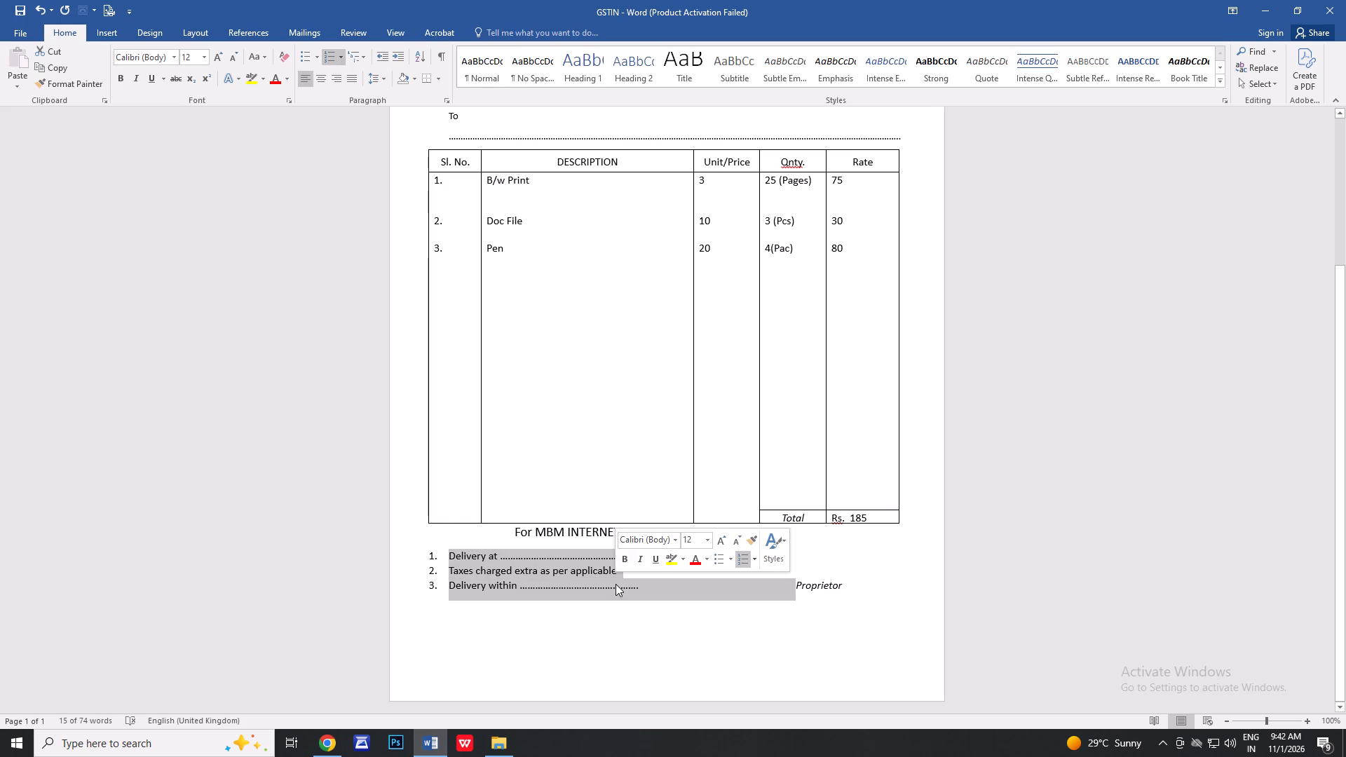
{"action": "key", "text": "Delete"}
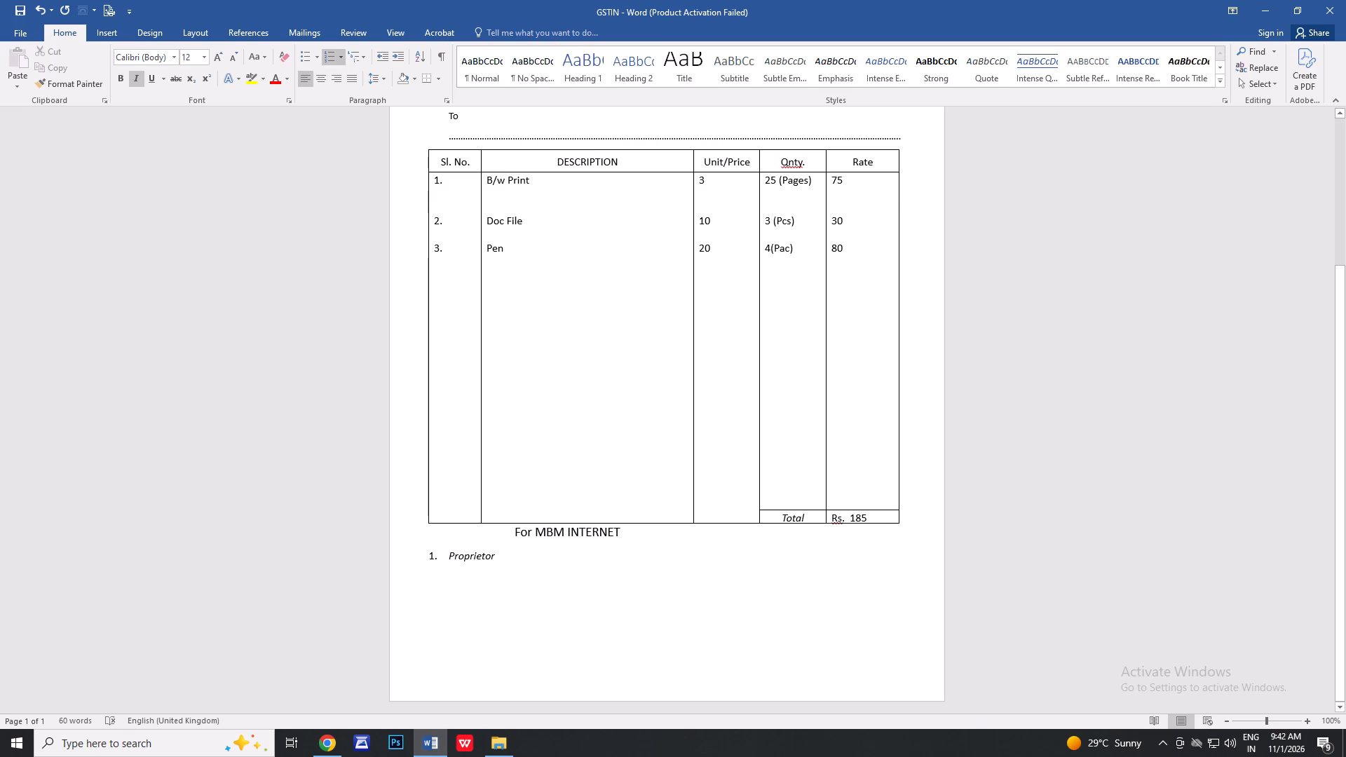
Remove the list number in front of "Proprietor".
{"action": "left_click", "coordinate": [441, 557]}
{"action": "key", "text": "Left"}
{"action": "key", "text": "BackSpace"}
Move "For MBM INTERNET" down one line and indent it until it ends at the table's right edge.
{"action": "left_click", "coordinate": [508, 528]}
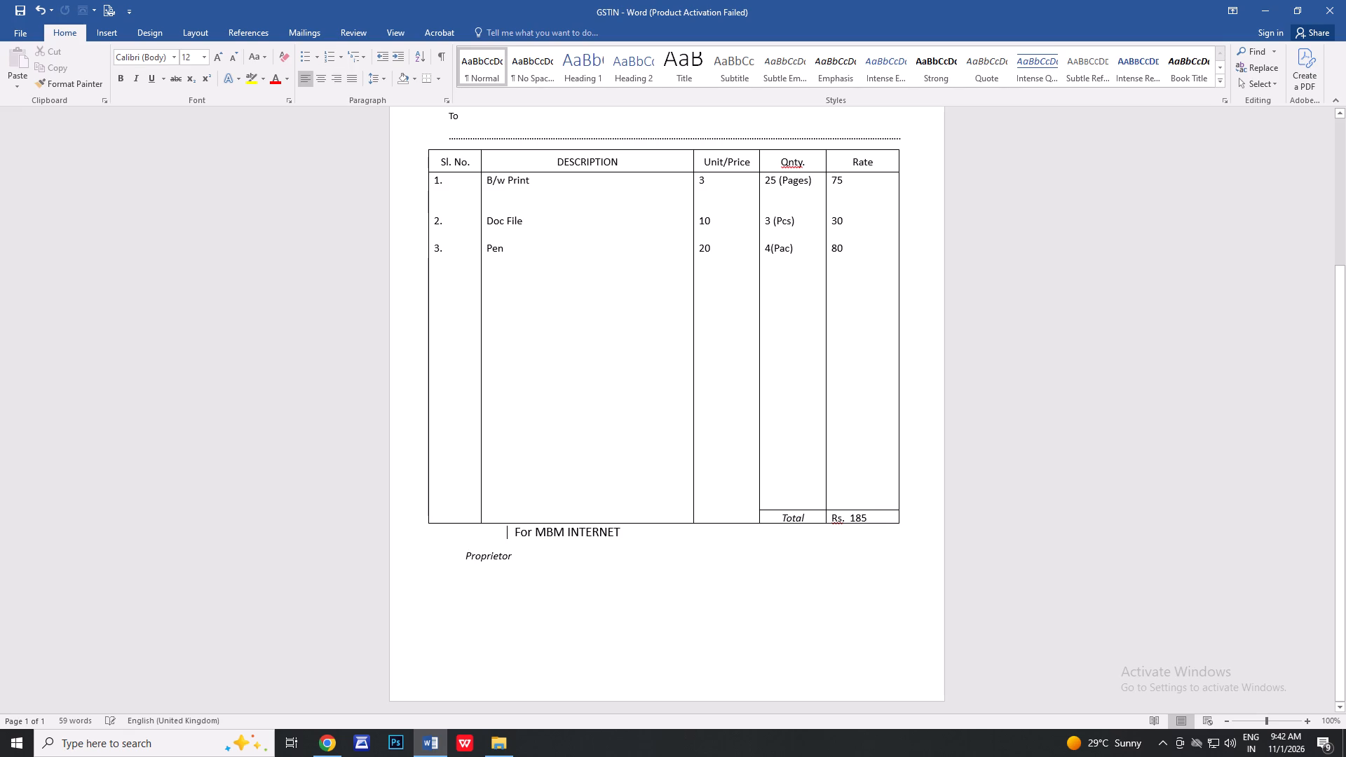
{"action": "key", "text": "space"}
{"action": "key", "text": "space"}
{"action": "key", "text": "space"}
{"action": "key", "text": "space"}
{"action": "key", "text": "space"}
{"action": "key", "text": "space"}
{"action": "key", "text": "space"}
{"action": "key", "text": "space"}
{"action": "key", "text": "space"}
{"action": "key", "text": "space"}
{"action": "key", "text": "space"}
{"action": "key", "text": "space"}
{"action": "key", "text": "space"}
{"action": "key", "text": "space"}
{"action": "key", "text": "space"}
{"action": "key", "text": "space"}
{"action": "key", "text": "space"}
{"action": "key", "text": "space"}
{"action": "key", "text": "space"}
{"action": "key", "text": "space"}
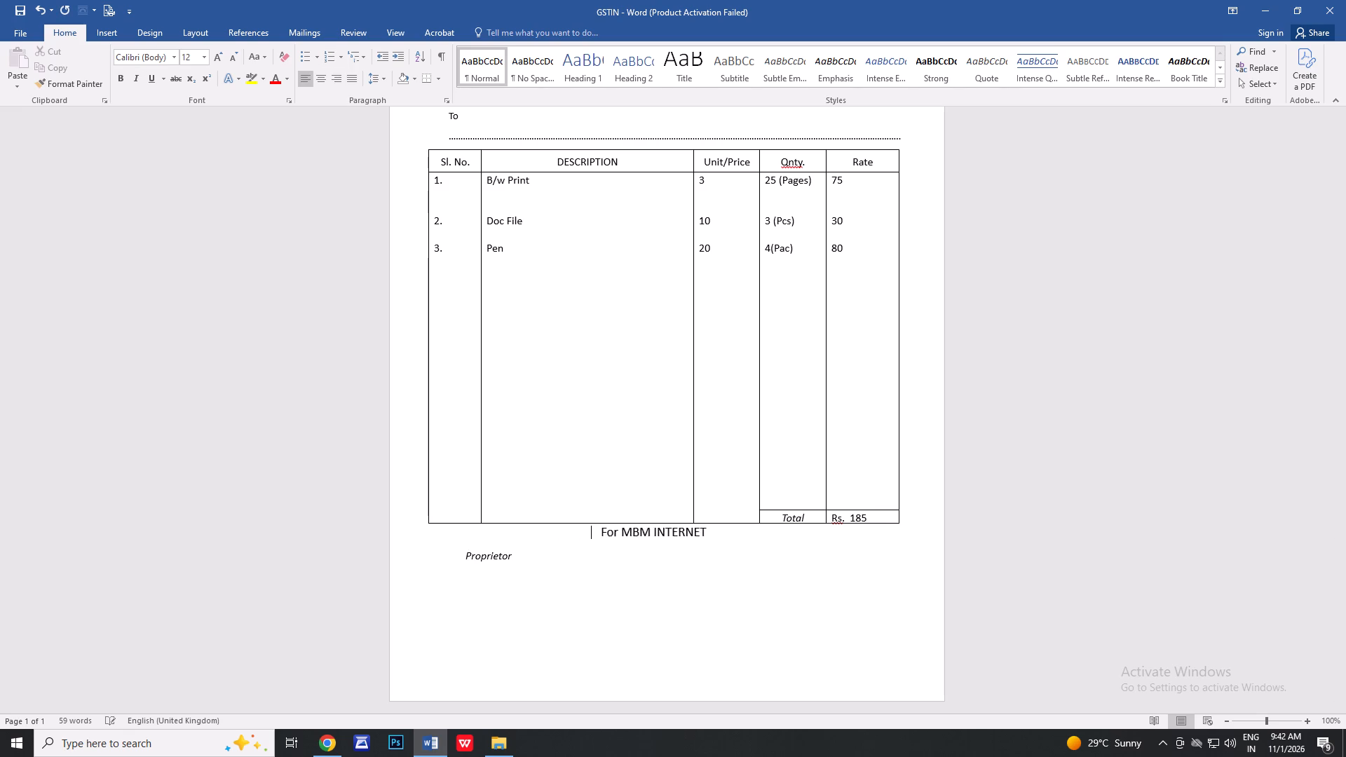
{"action": "key", "text": "Return"}
{"action": "key", "text": "space"}
{"action": "key", "text": "space"}
{"action": "key", "text": "space"}
{"action": "key", "text": "space"}
{"action": "key", "text": "space"}
{"action": "key", "text": "space"}
{"action": "key", "text": "space"}
{"action": "key", "text": "space"}
{"action": "key", "text": "space"}
{"action": "key", "text": "space"}
{"action": "key", "text": "space"}
{"action": "key", "text": "space"}
{"action": "key", "text": "space"}
{"action": "key", "text": "space"}
{"action": "key", "text": "space"}
{"action": "key", "text": "space"}
{"action": "key", "text": "space"}
{"action": "key", "text": "space"}
{"action": "key", "text": "space"}
{"action": "key", "text": "space"}
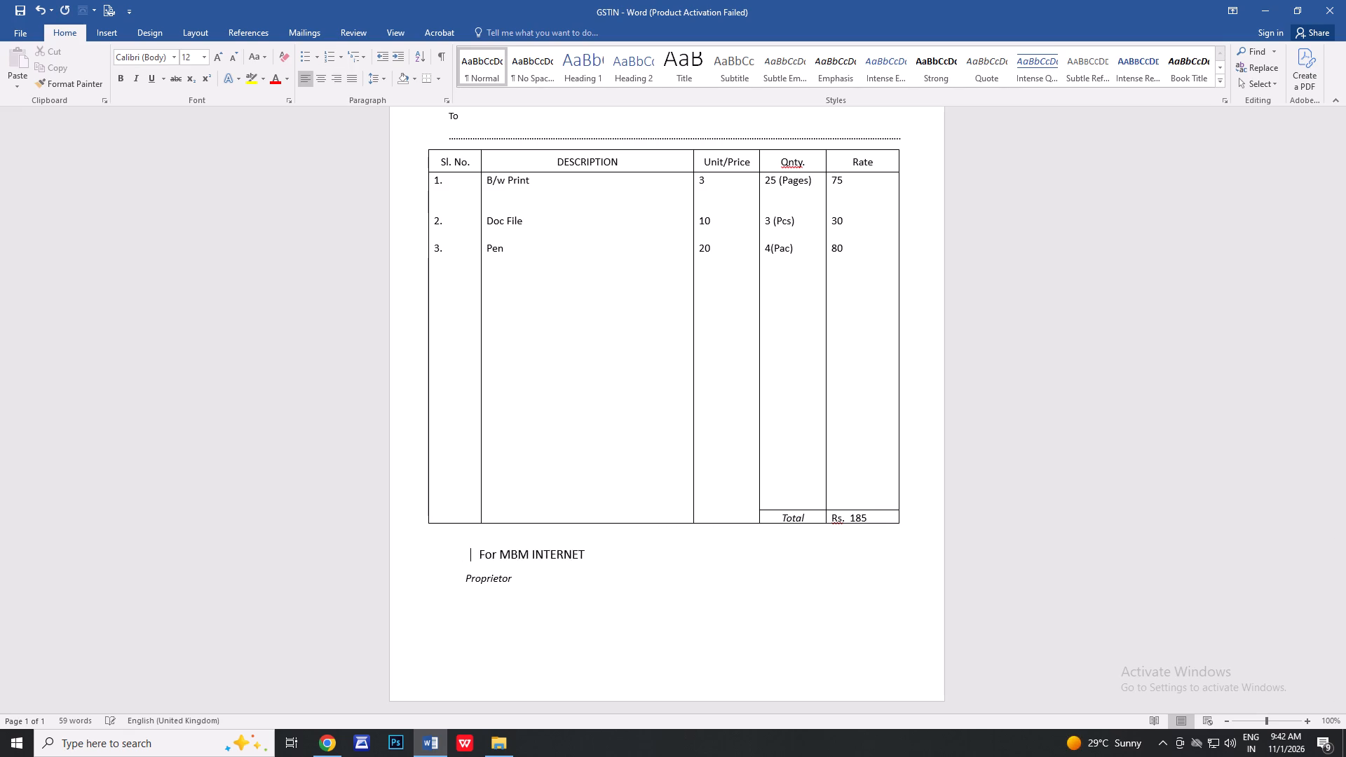
{"action": "key", "text": "Tab"}
{"action": "key", "text": "Tab"}
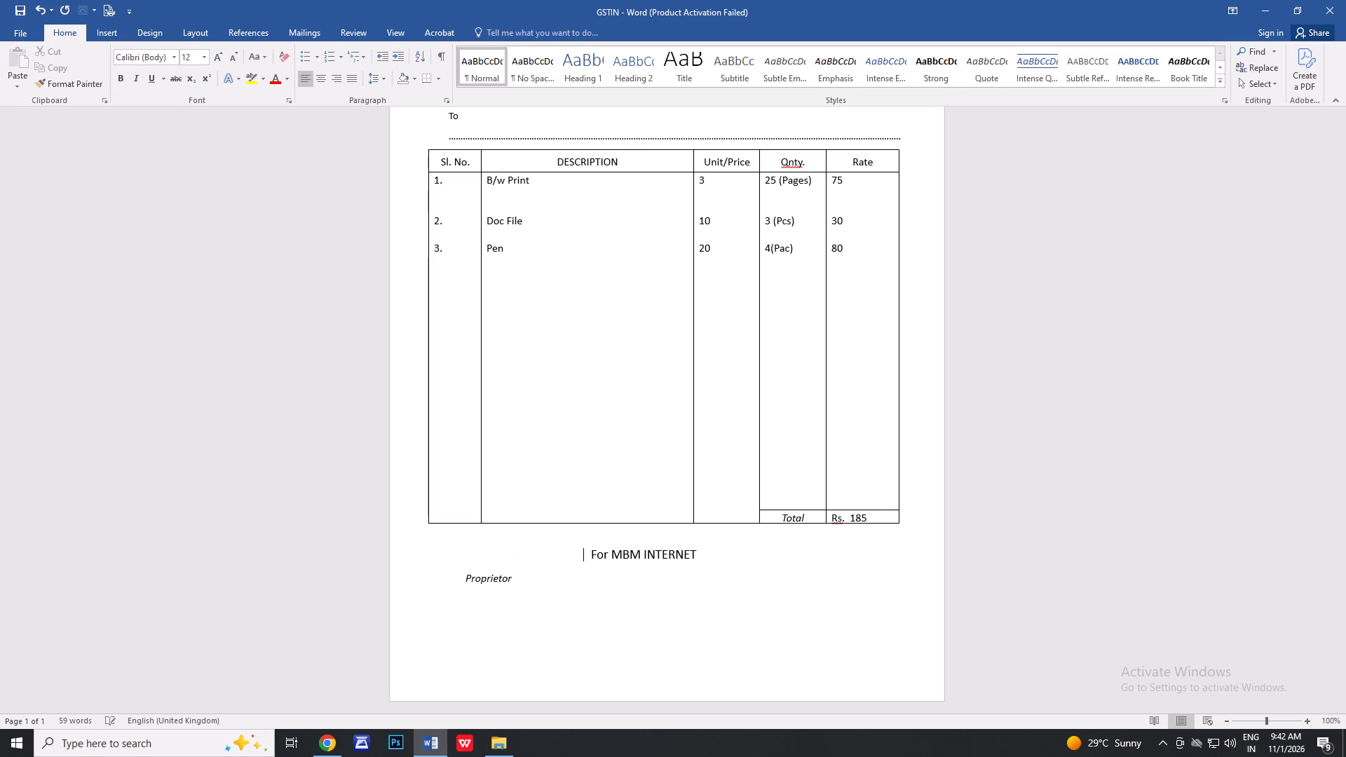
{"action": "key", "text": "Tab"}
{"action": "key", "text": "Tab"}
{"action": "key", "text": "Tab"}
{"action": "key", "text": "Tab"}
{"action": "key", "text": "Tab"}
{"action": "key", "text": "Tab"}
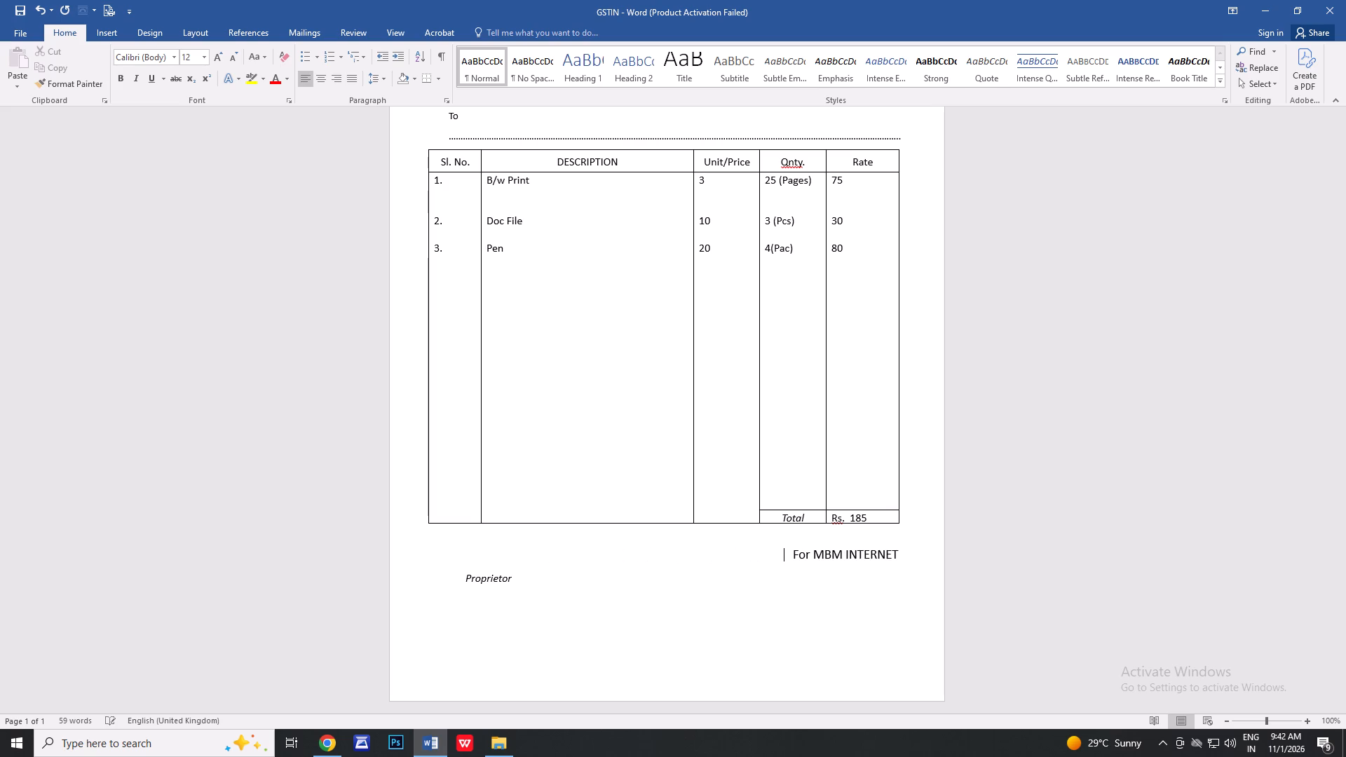
Move "Proprietor" down two lines to leave signature space and indent it beneath "For MBM INTERNET".
{"action": "left_click", "coordinate": [461, 579]}
{"action": "key", "text": "Return"}
{"action": "key", "text": "Tab"}
{"action": "key", "text": "Tab"}
{"action": "key", "text": "Tab"}
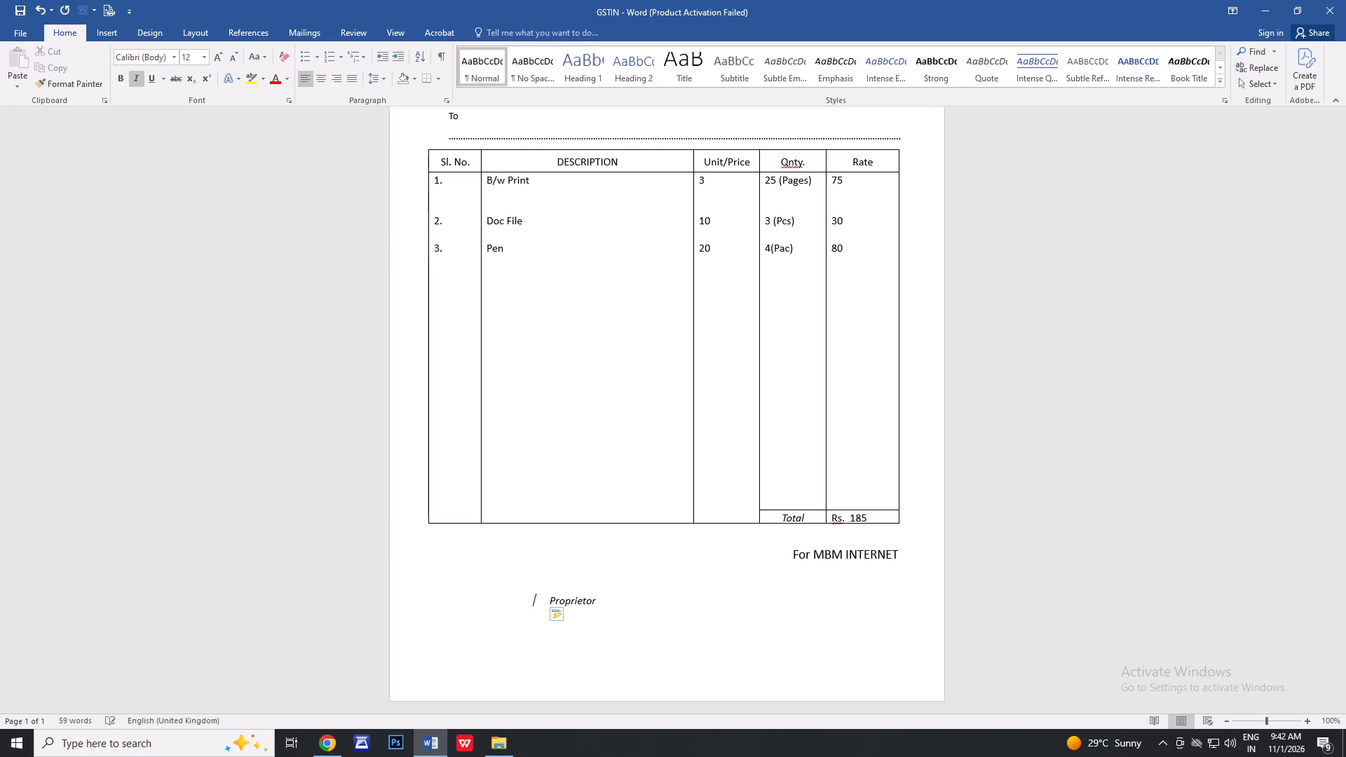
{"action": "key", "text": "Tab"}
{"action": "key", "text": "Tab"}
{"action": "key", "text": "Return"}
{"action": "key", "text": "Tab"}
{"action": "key", "text": "Tab"}
{"action": "key", "text": "Tab"}
{"action": "key", "text": "Tab"}
{"action": "key", "text": "Tab"}
{"action": "key", "text": "Tab"}
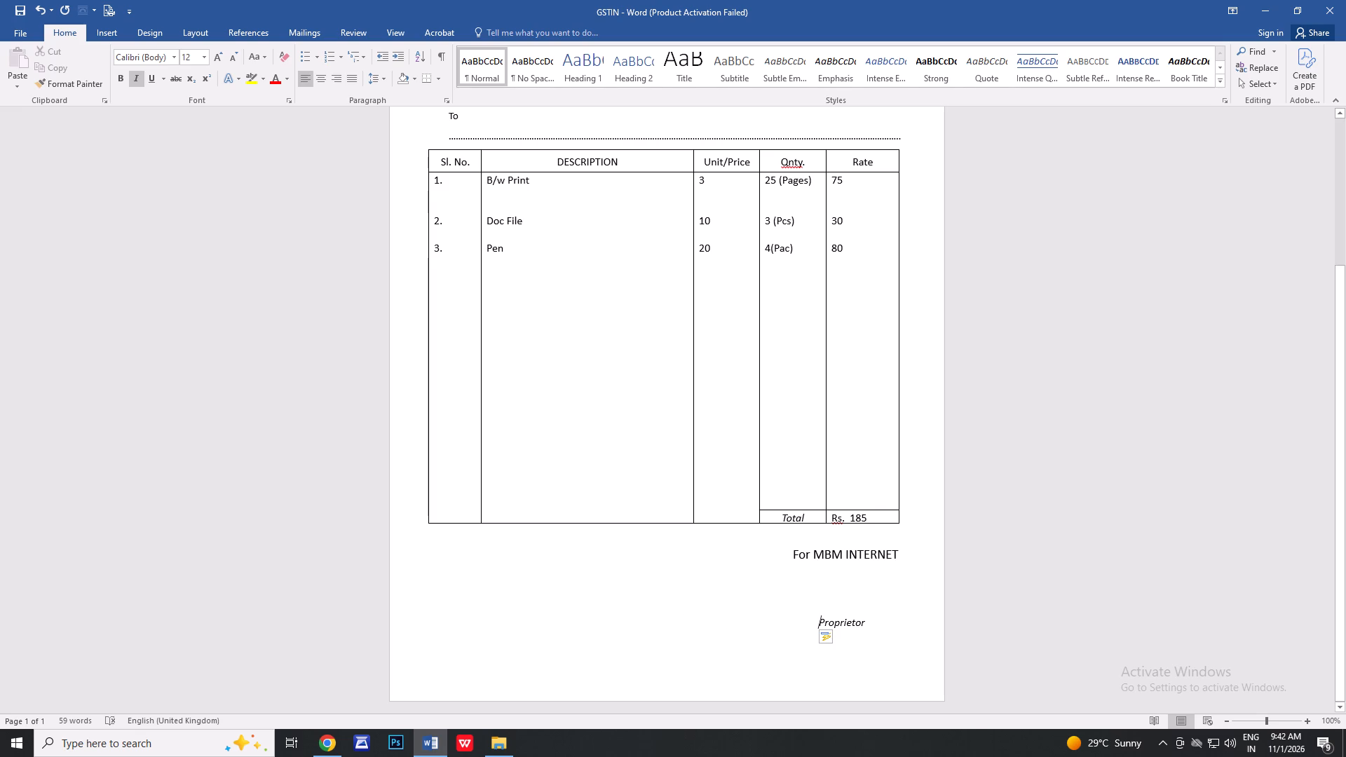
Make the signature block, "For MBM INTERNET" and "Proprietor", bold.
{"action": "left_click_drag", "start_coordinate": [782, 544], "coordinate": [903, 646]}
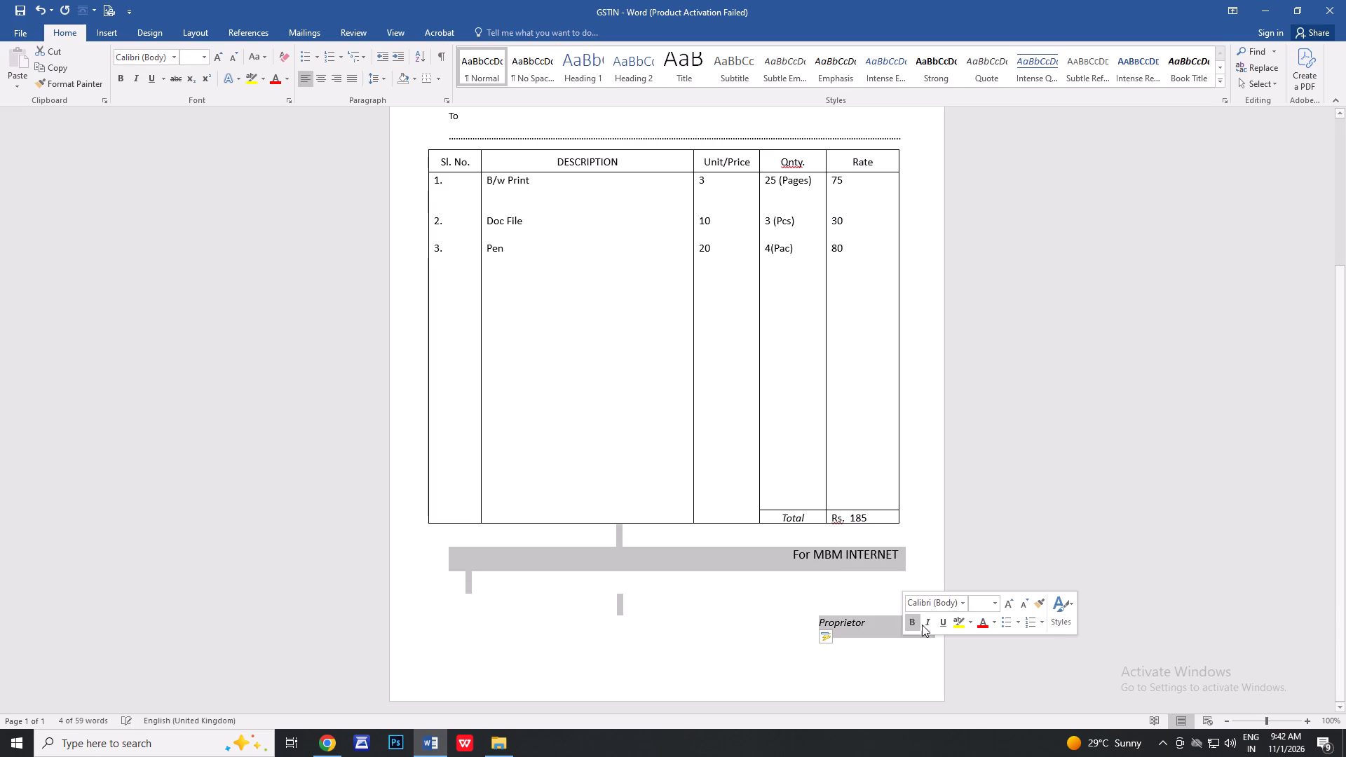
{"action": "left_click", "coordinate": [915, 622]}
{"action": "left_click", "coordinate": [934, 528]}
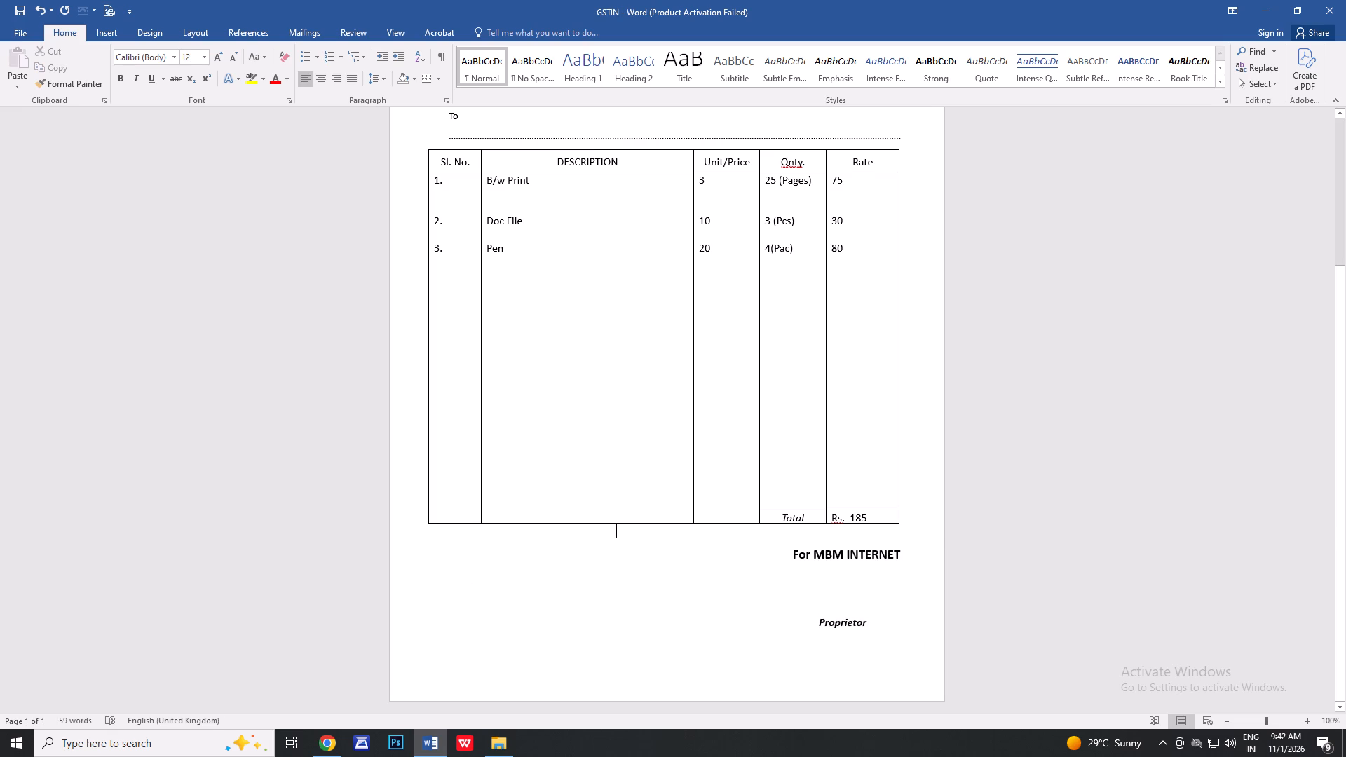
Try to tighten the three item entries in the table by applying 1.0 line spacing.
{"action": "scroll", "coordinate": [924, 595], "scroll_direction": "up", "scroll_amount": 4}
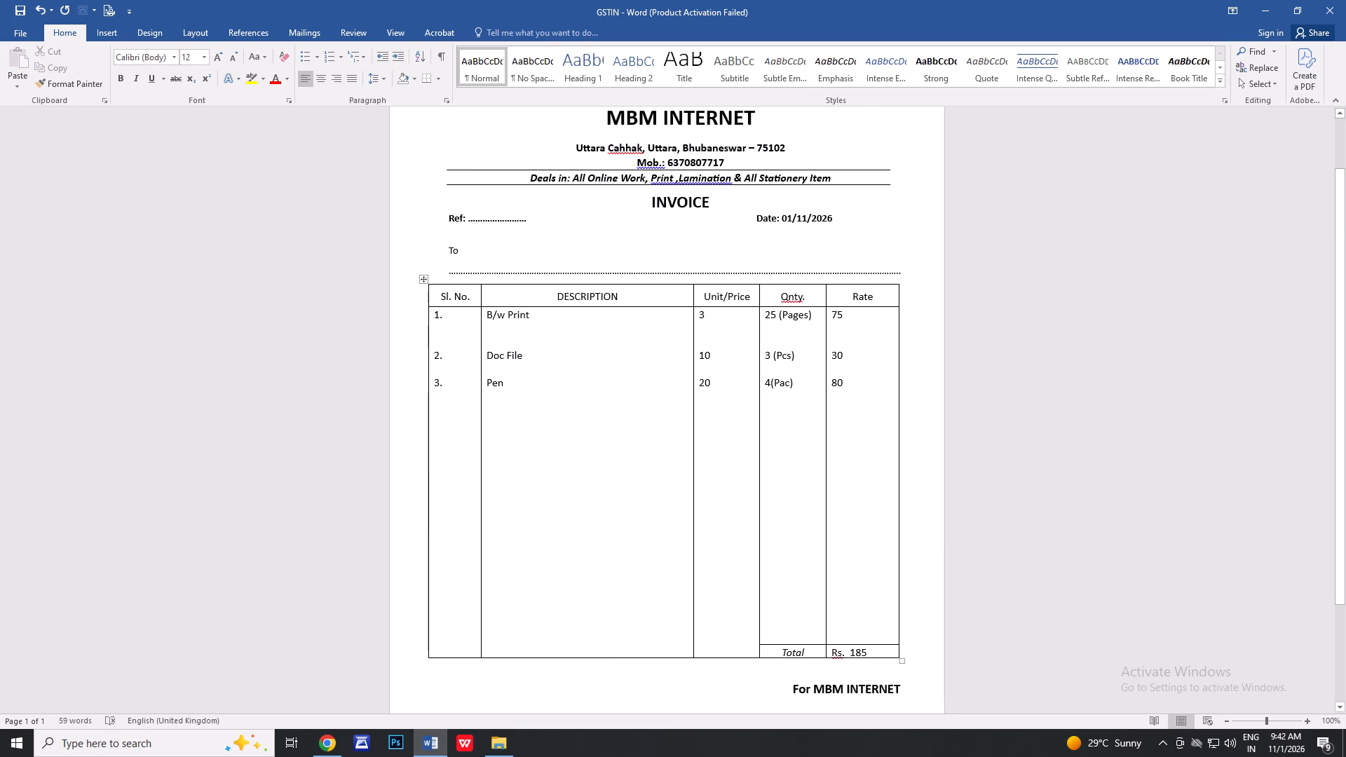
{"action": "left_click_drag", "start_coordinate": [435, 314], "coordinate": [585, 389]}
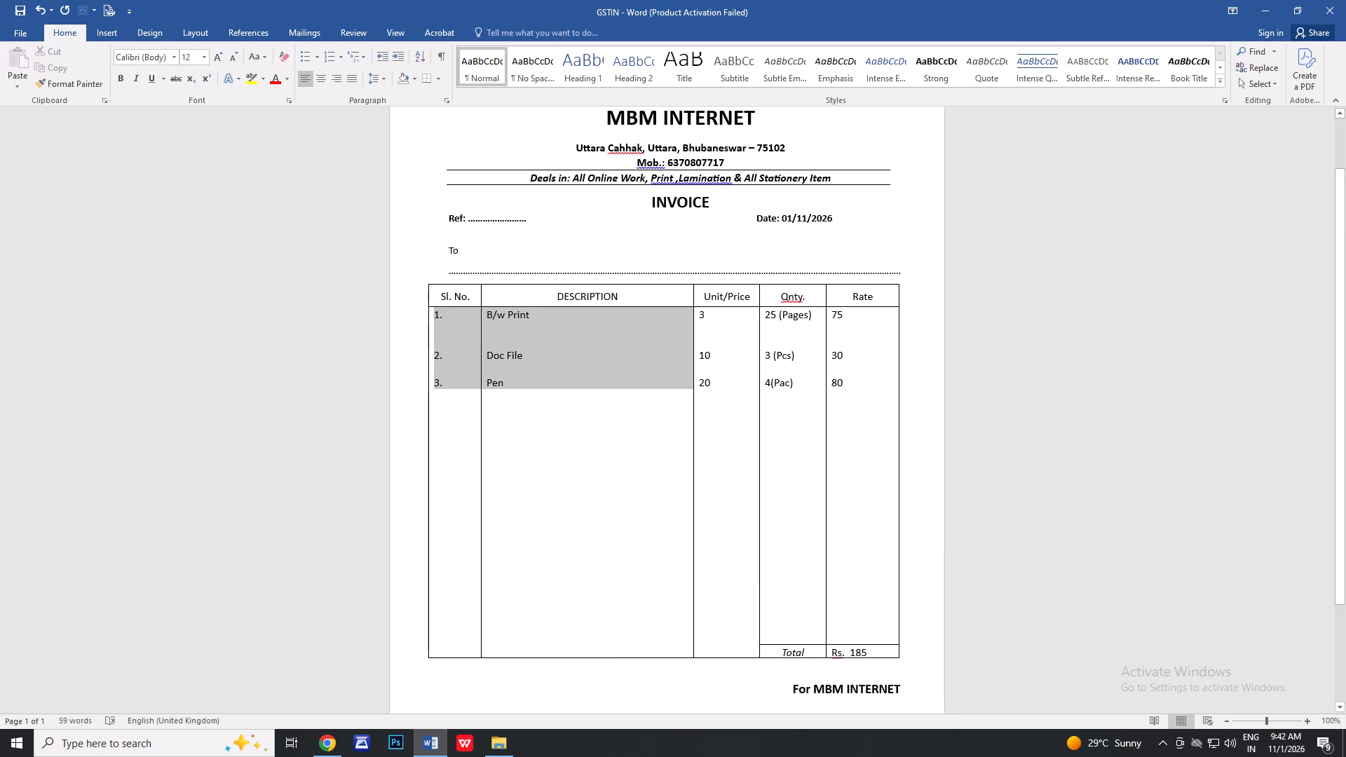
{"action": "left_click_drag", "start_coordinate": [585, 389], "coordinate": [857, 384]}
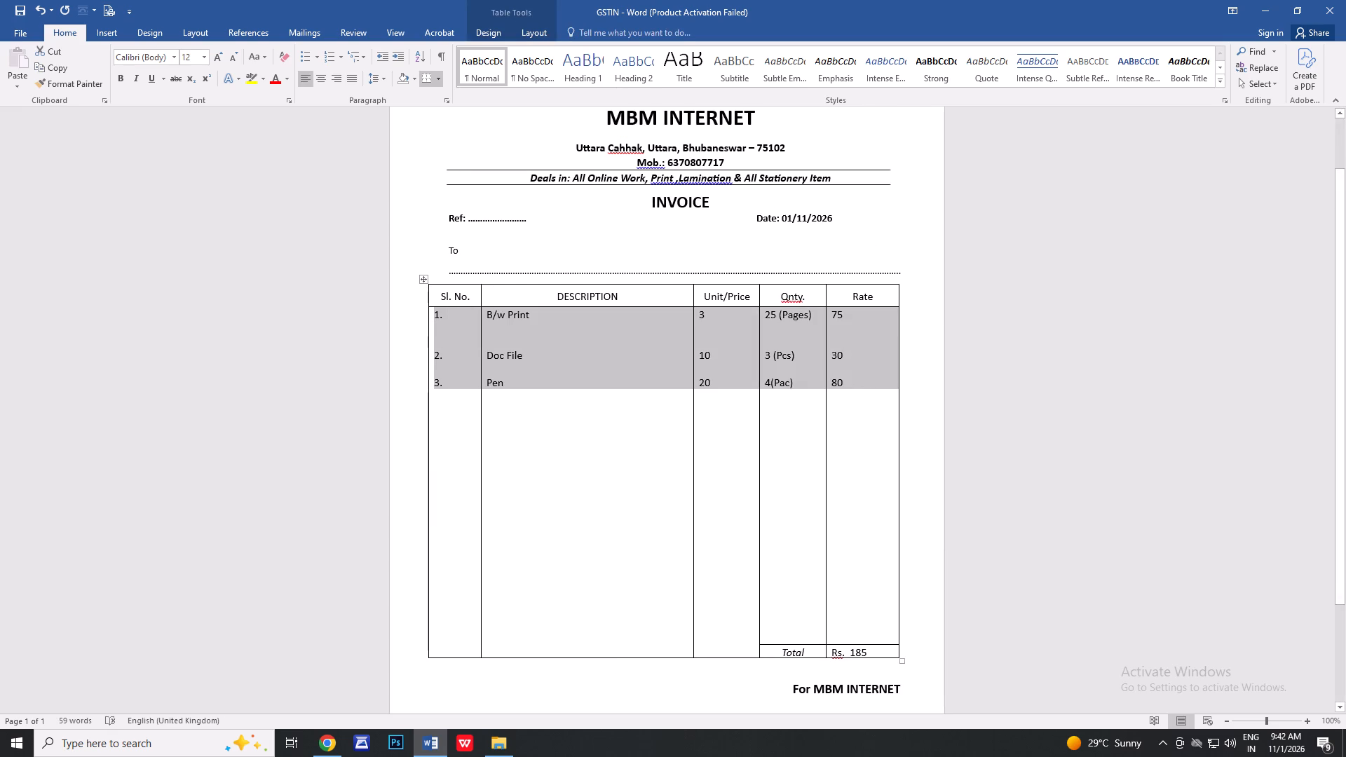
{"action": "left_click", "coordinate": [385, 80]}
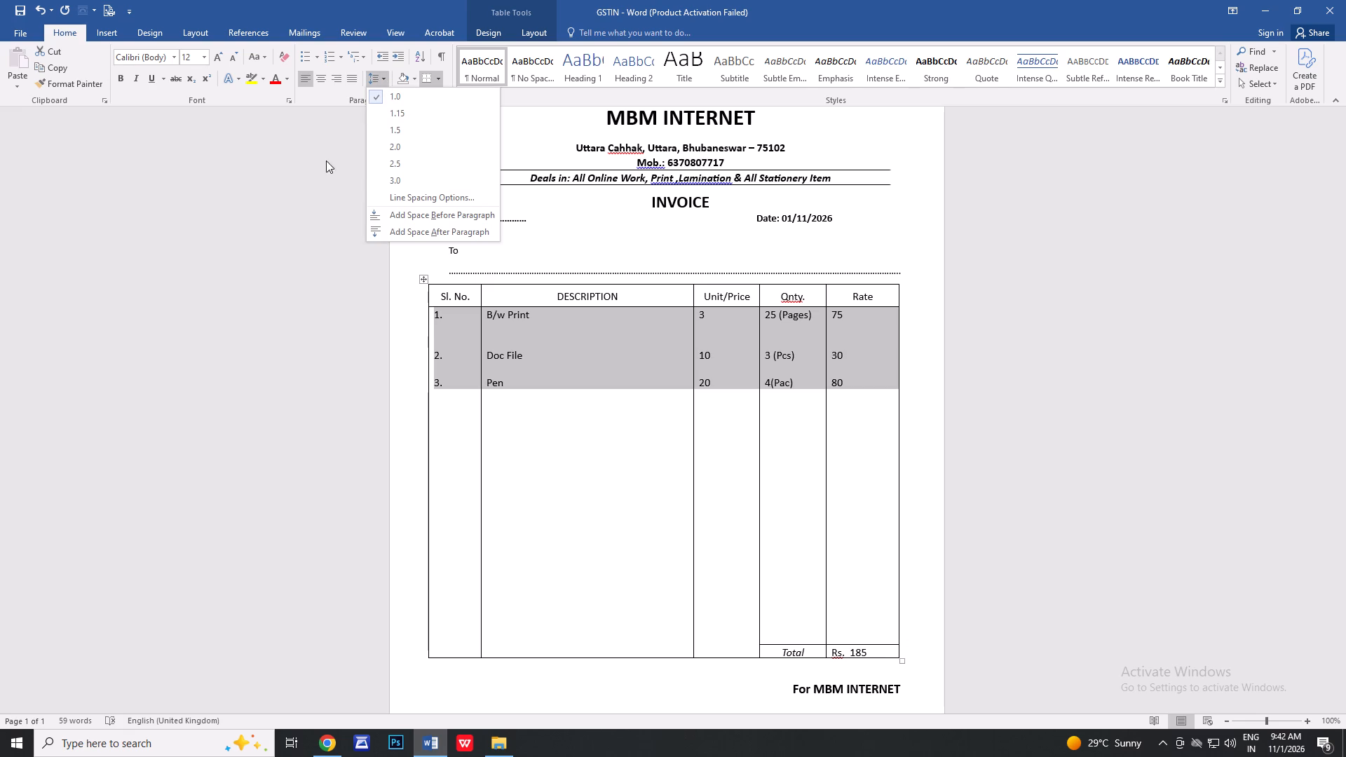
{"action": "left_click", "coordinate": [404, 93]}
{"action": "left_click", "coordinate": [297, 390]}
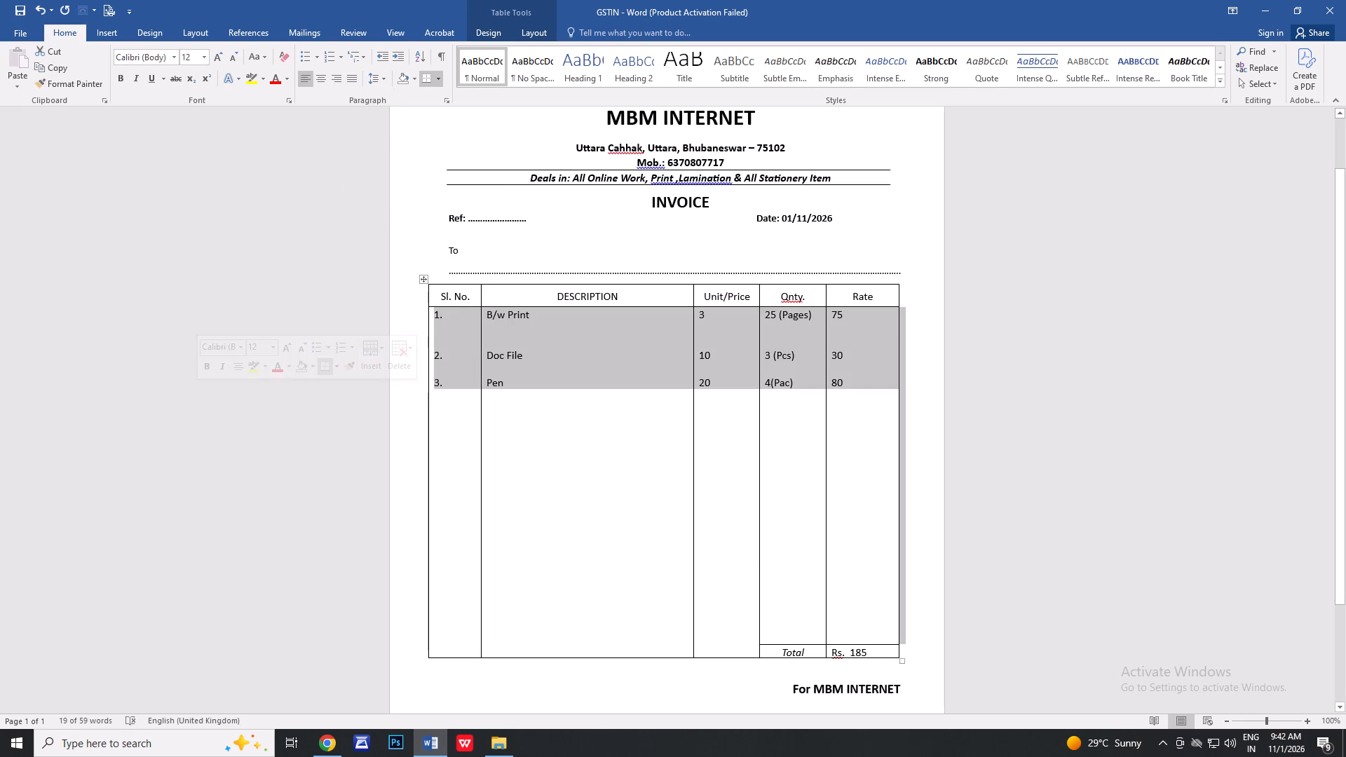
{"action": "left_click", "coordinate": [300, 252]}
Remove the extra blank line above the Doc File entry in all five table columns so the items are evenly spaced.
{"action": "left_click", "coordinate": [434, 355]}
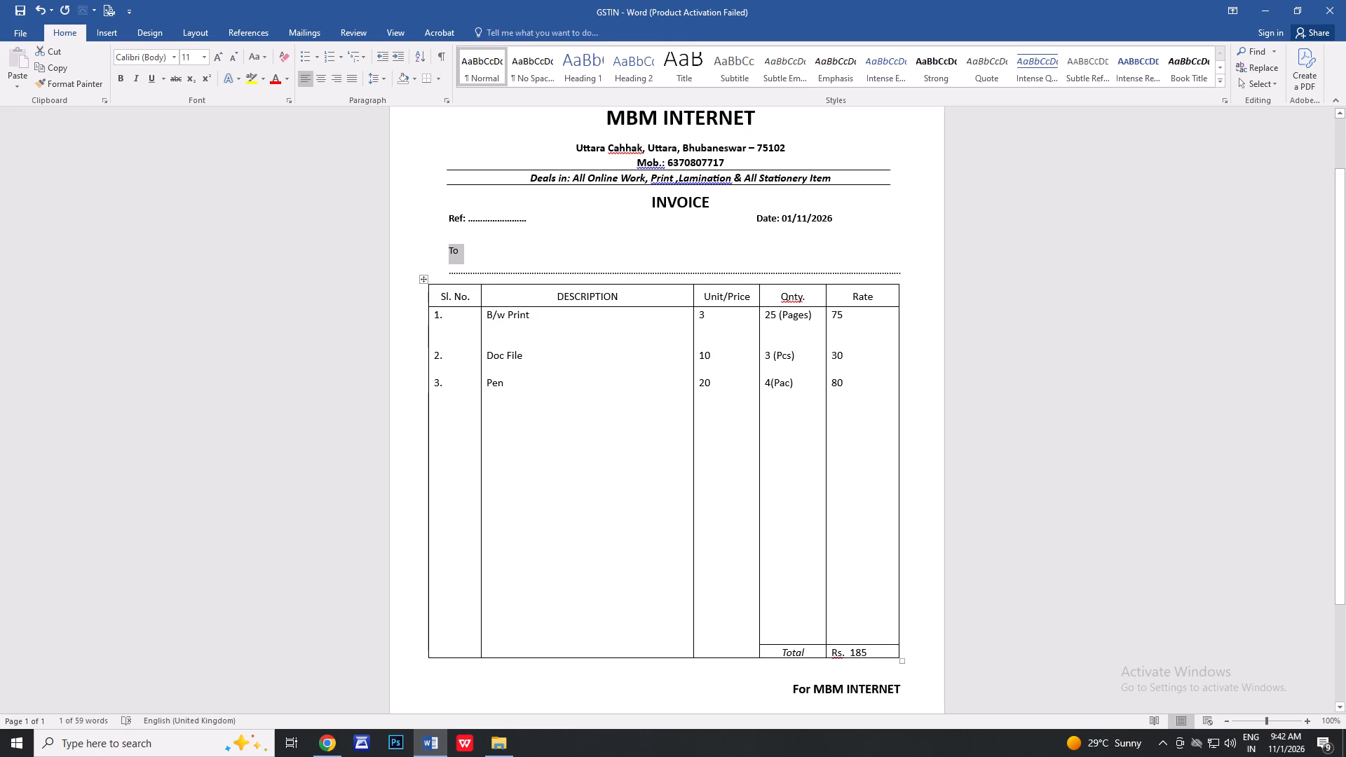
{"action": "key", "text": "BackSpace"}
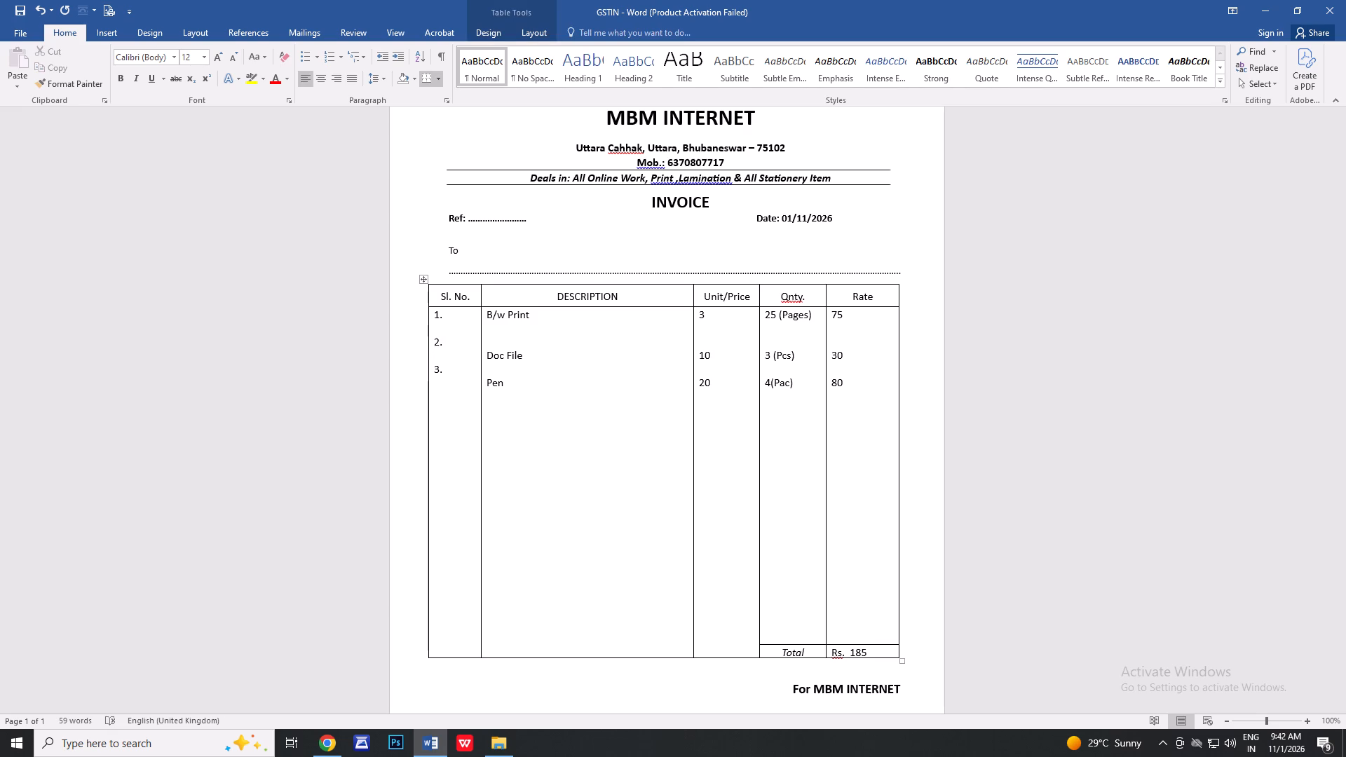
{"action": "left_click", "coordinate": [487, 355]}
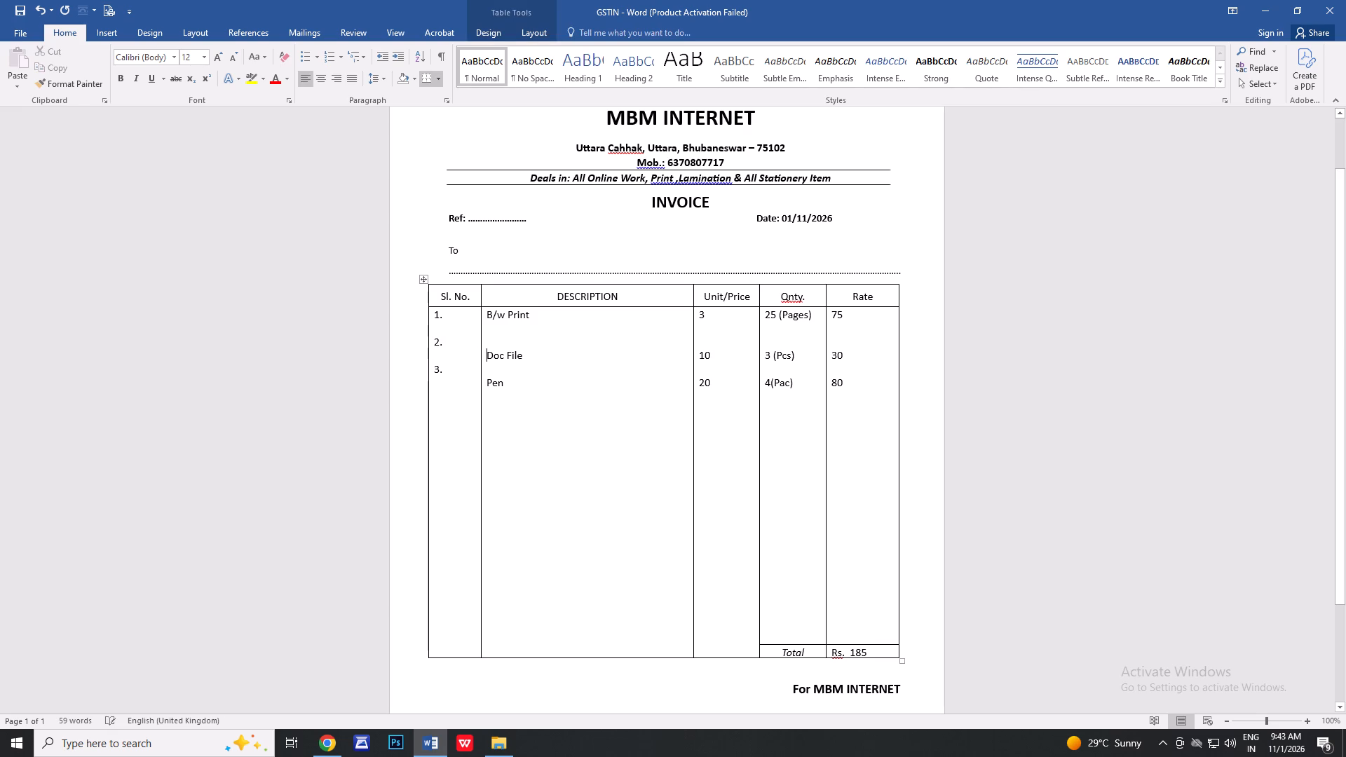
{"action": "key", "text": "BackSpace"}
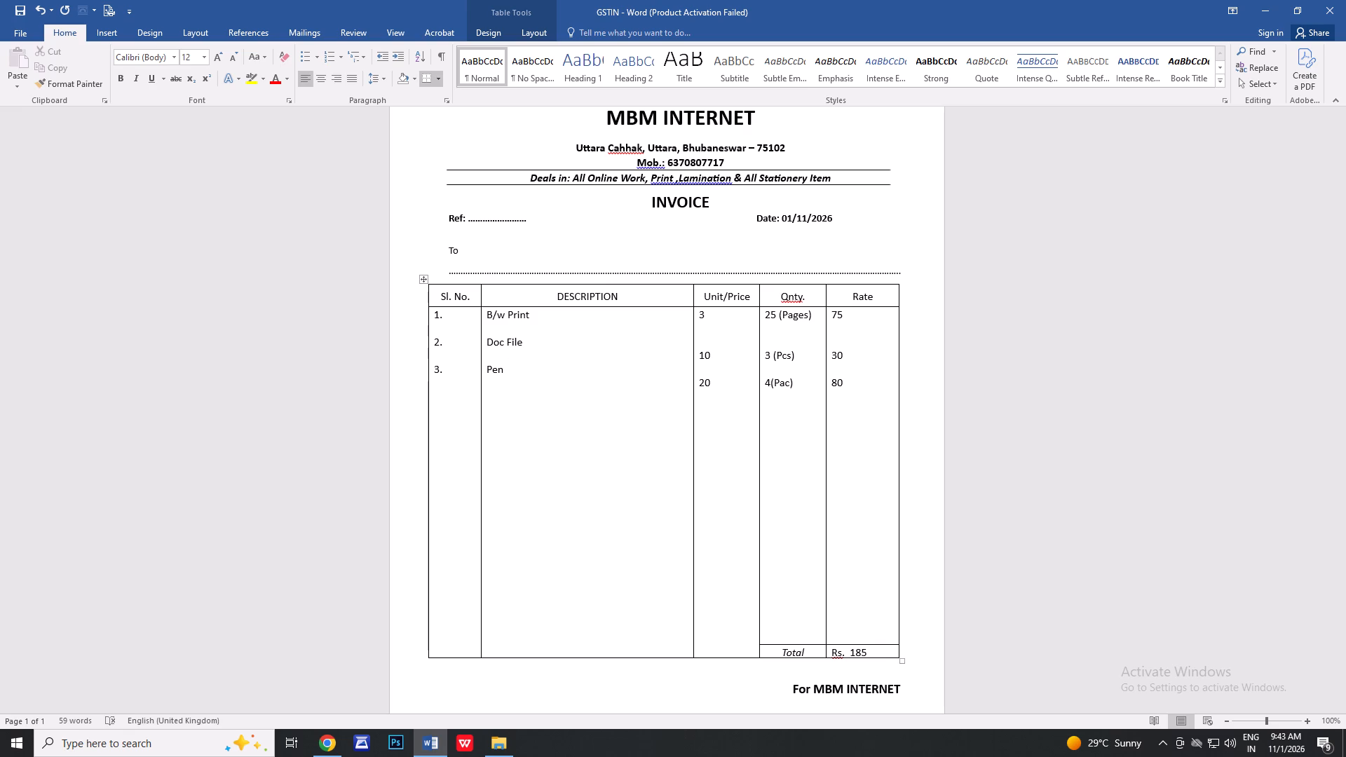
{"action": "left_click", "coordinate": [700, 355]}
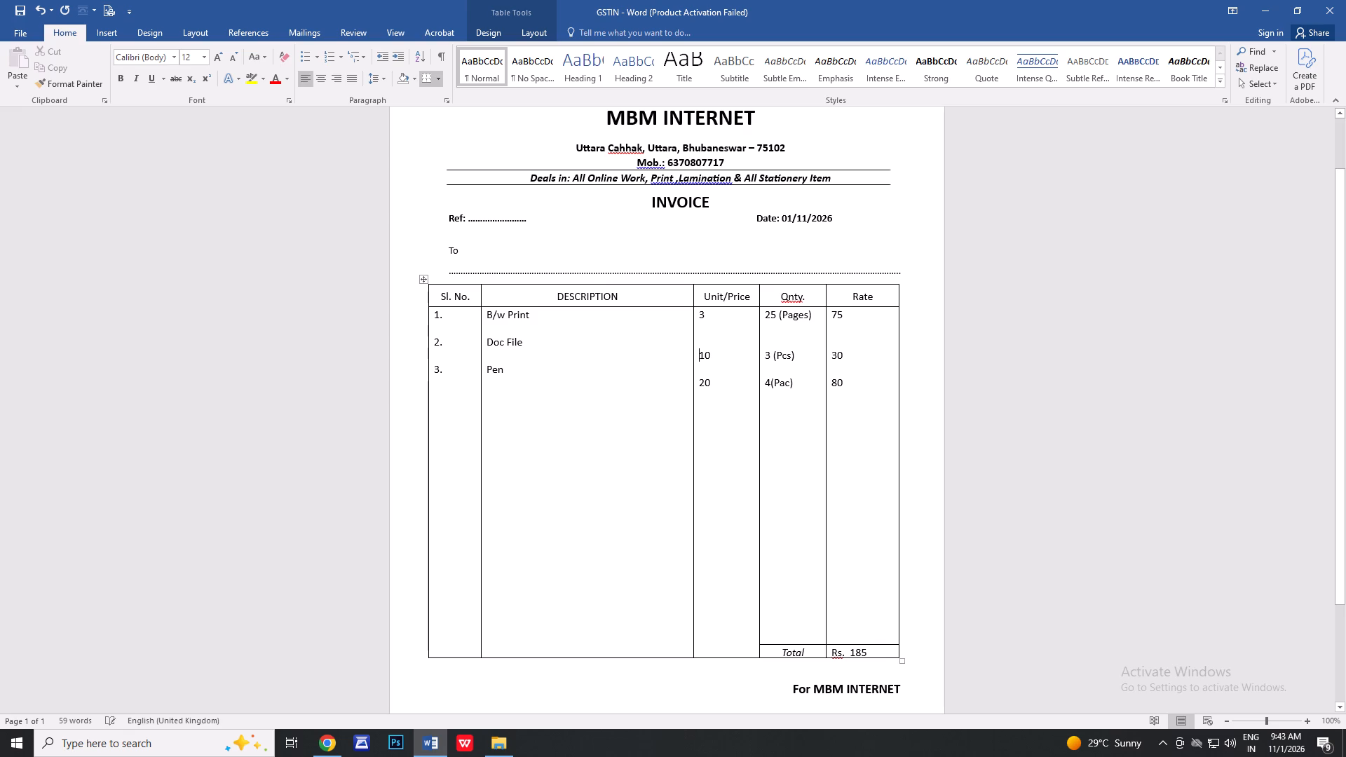
{"action": "key", "text": "BackSpace"}
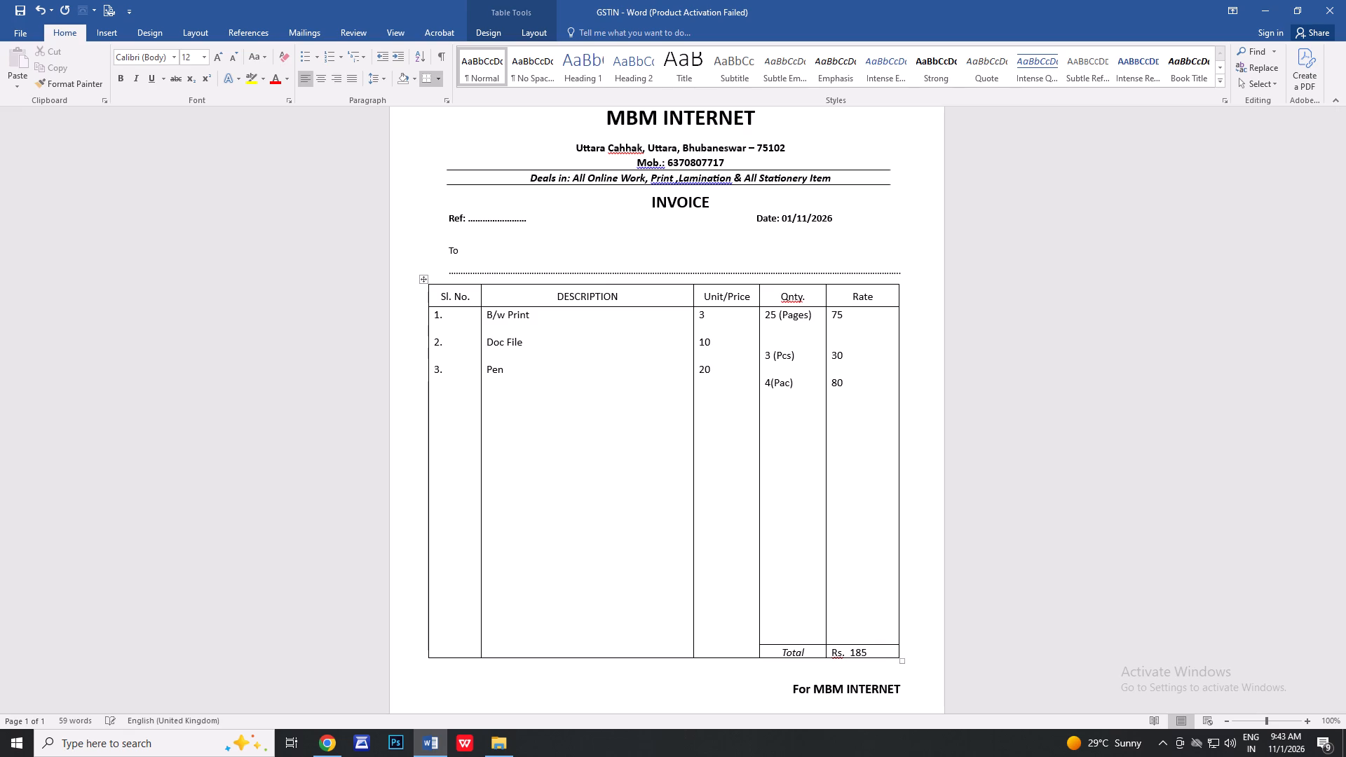
{"action": "left_click", "coordinate": [763, 354]}
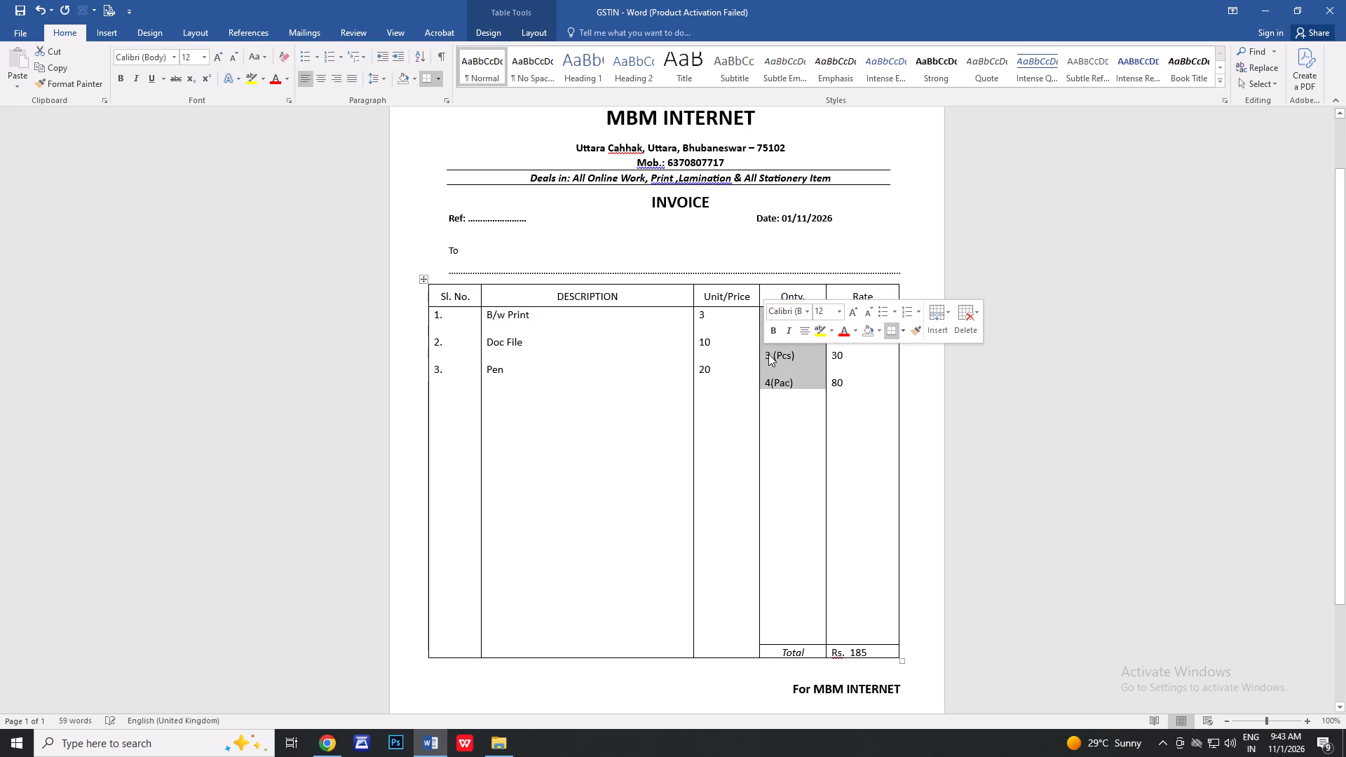
{"action": "left_click", "coordinate": [764, 355]}
{"action": "left_click", "coordinate": [1183, 312]}
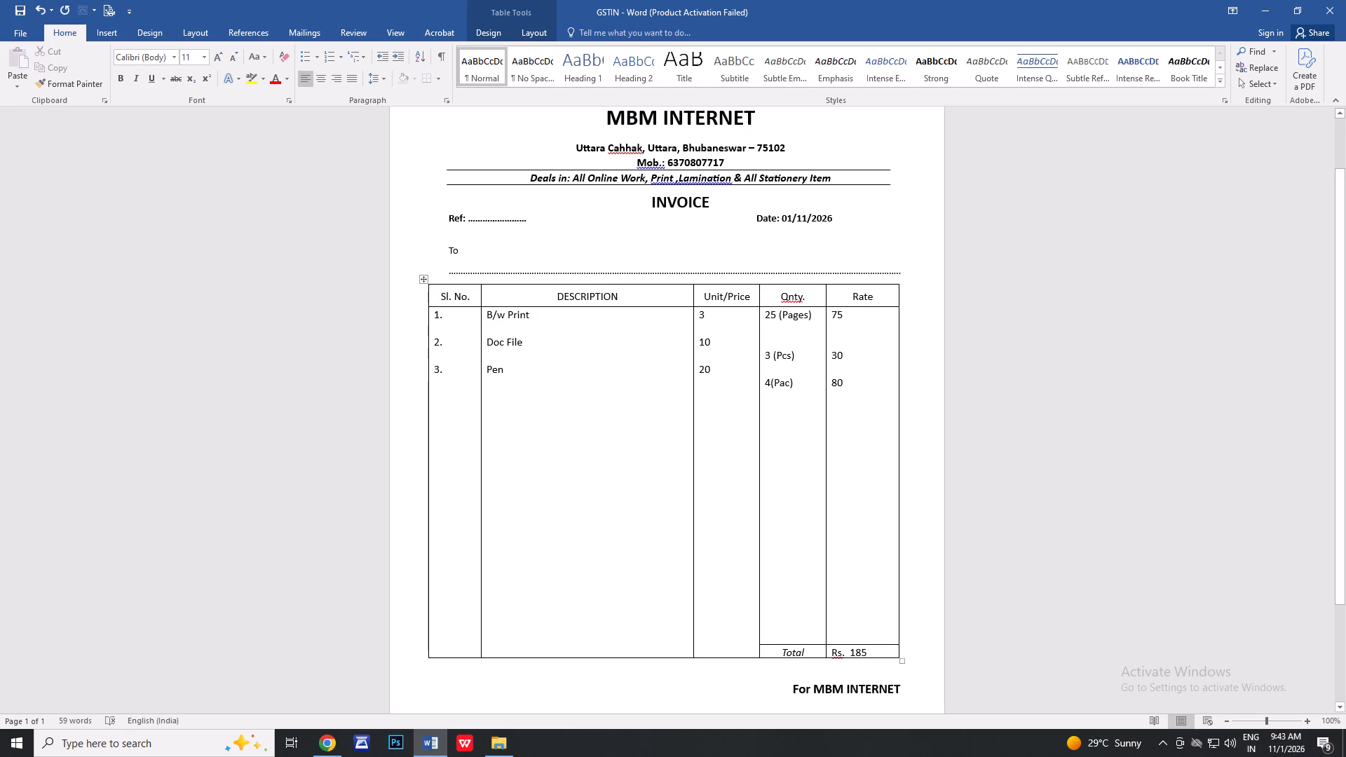
{"action": "left_click", "coordinate": [765, 356]}
{"action": "key", "text": "BackSpace"}
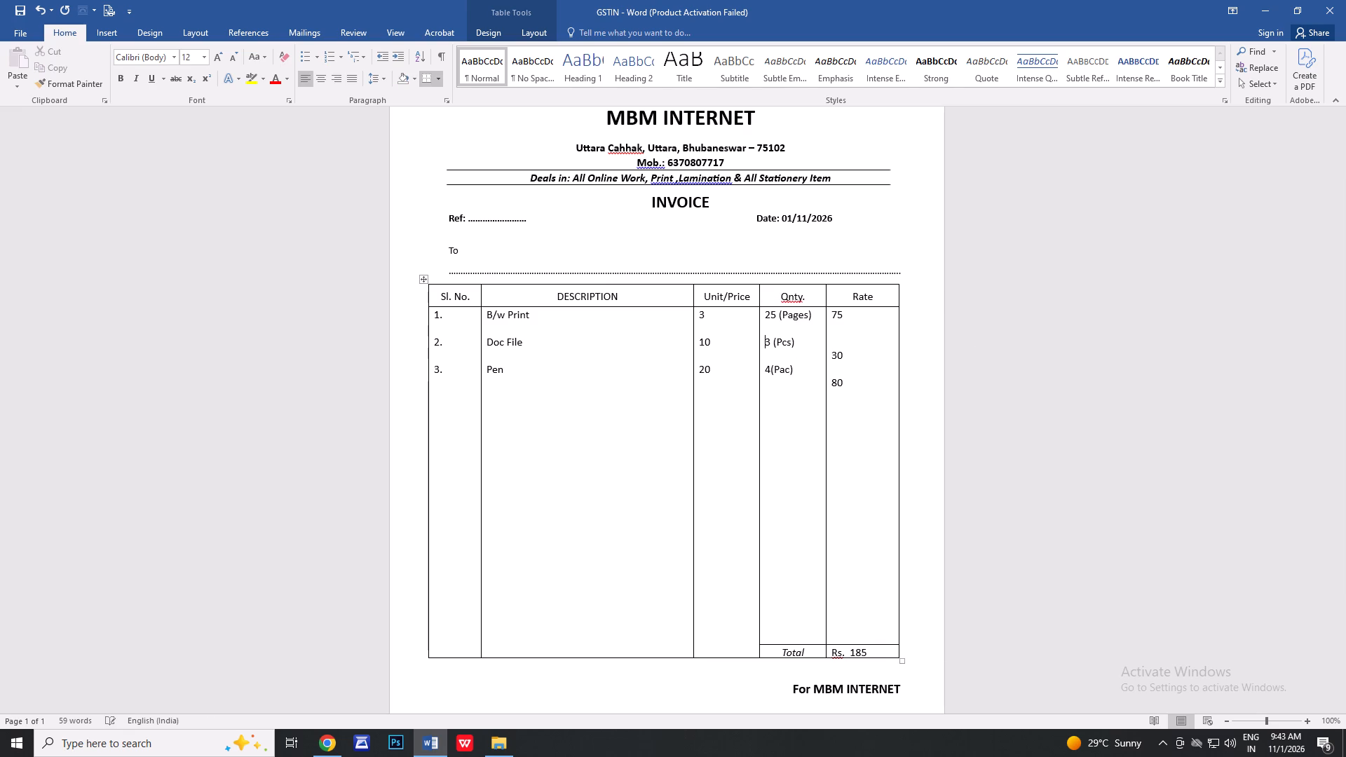
{"action": "left_click", "coordinate": [833, 353]}
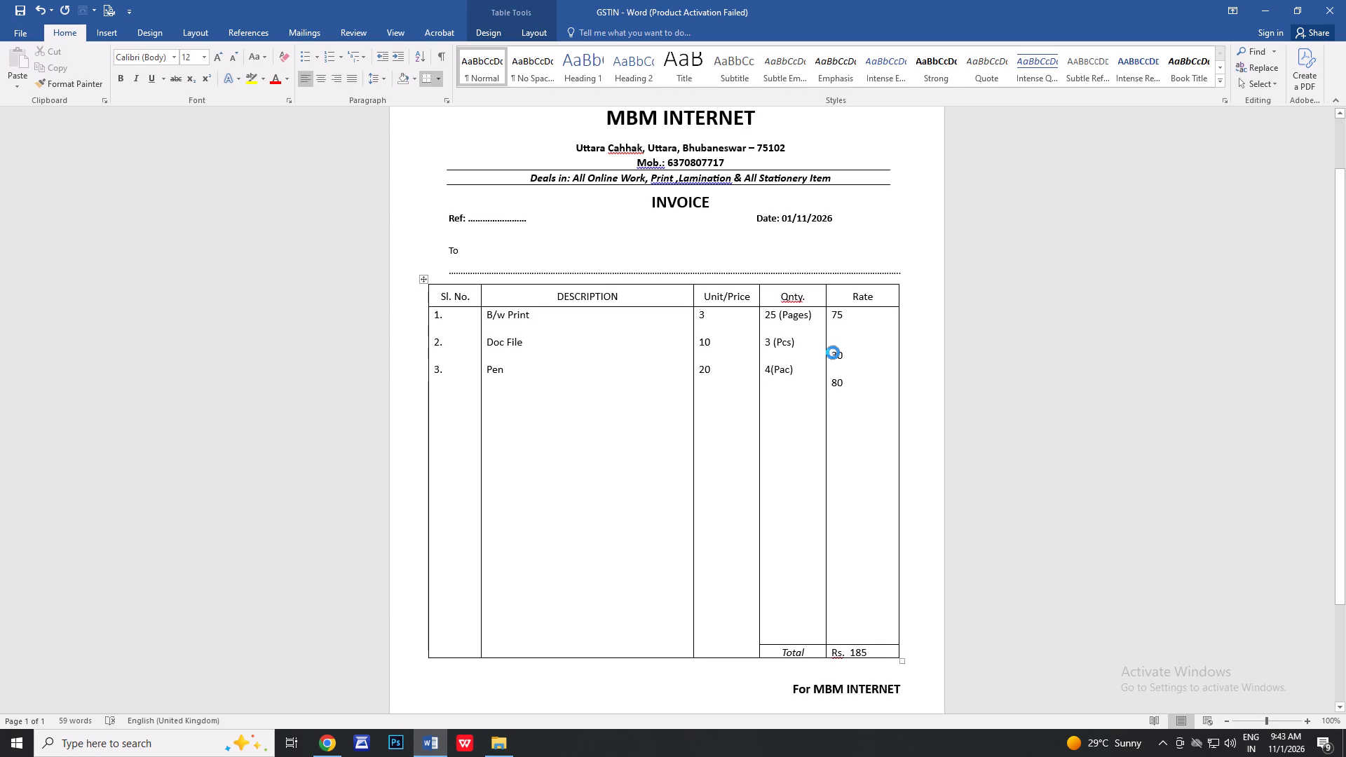
{"action": "key", "text": "BackSpace"}
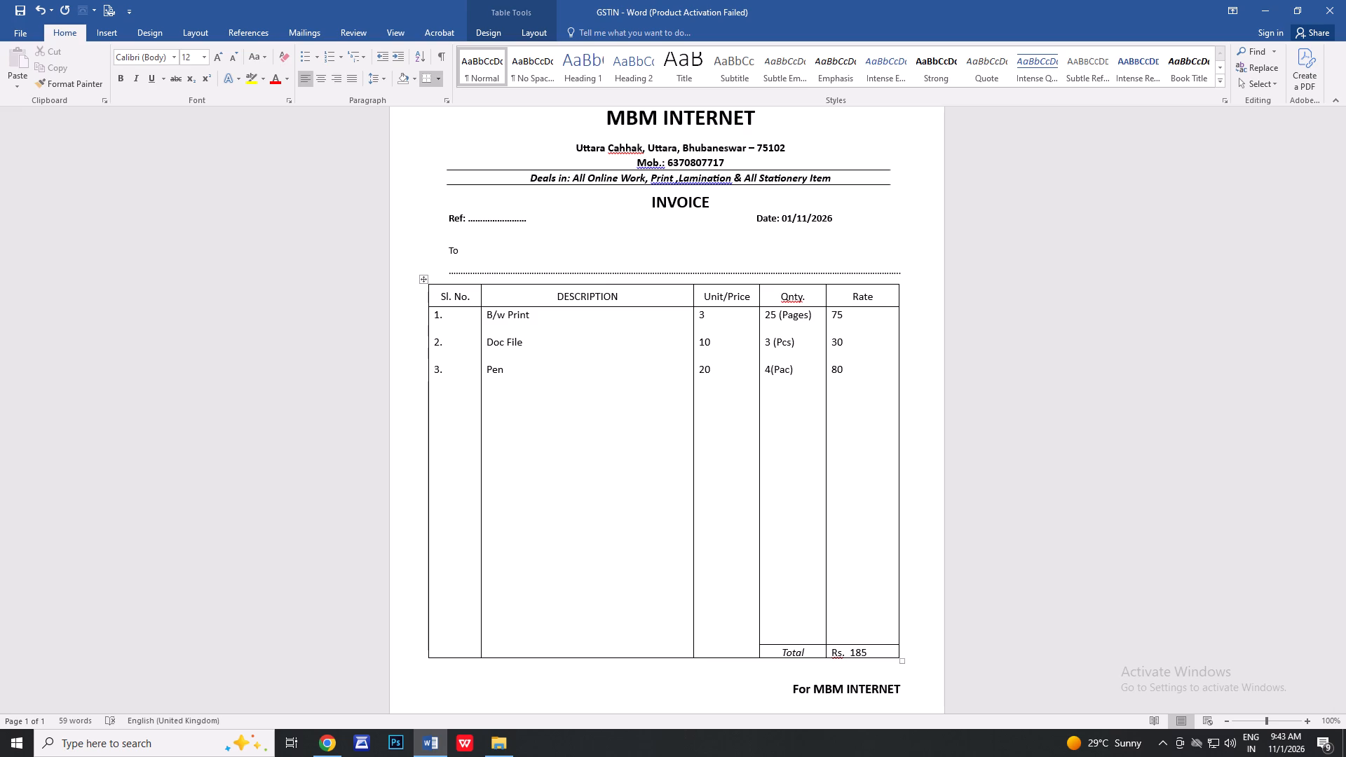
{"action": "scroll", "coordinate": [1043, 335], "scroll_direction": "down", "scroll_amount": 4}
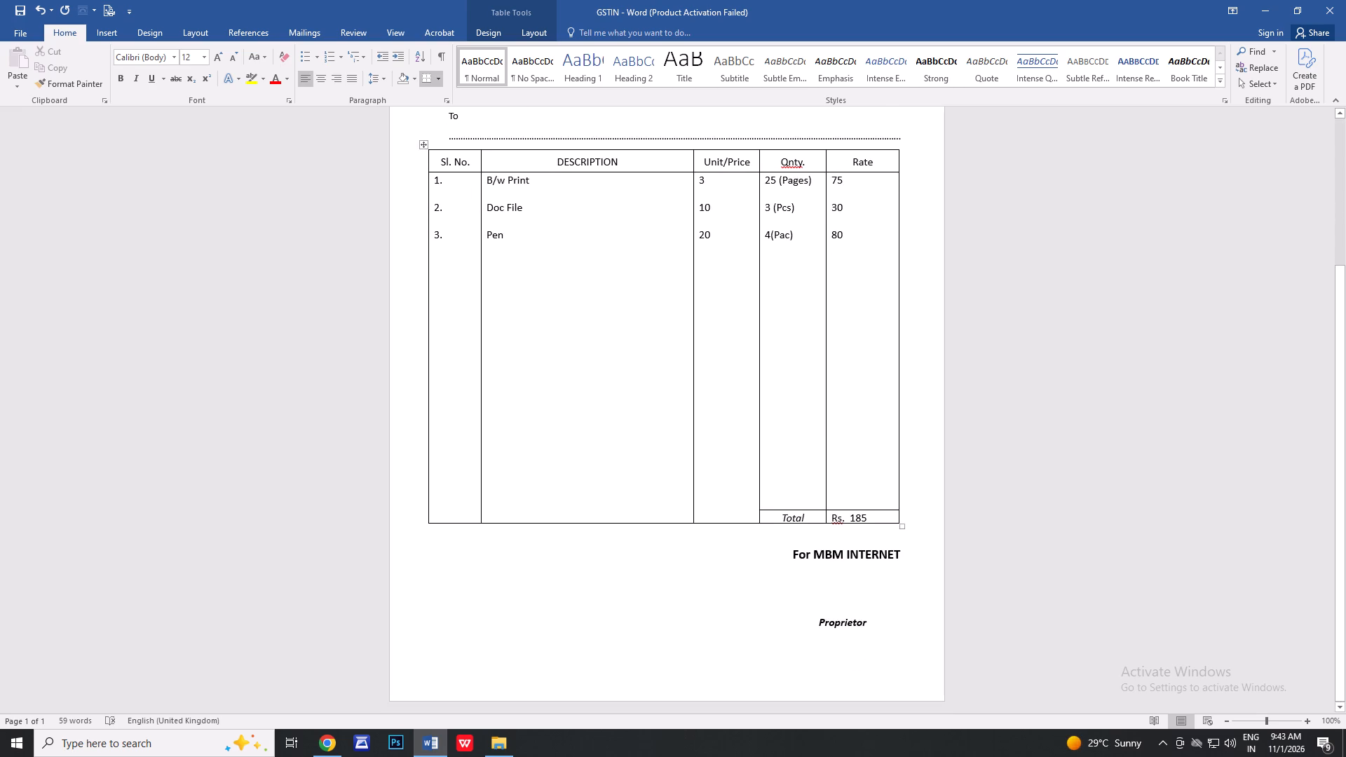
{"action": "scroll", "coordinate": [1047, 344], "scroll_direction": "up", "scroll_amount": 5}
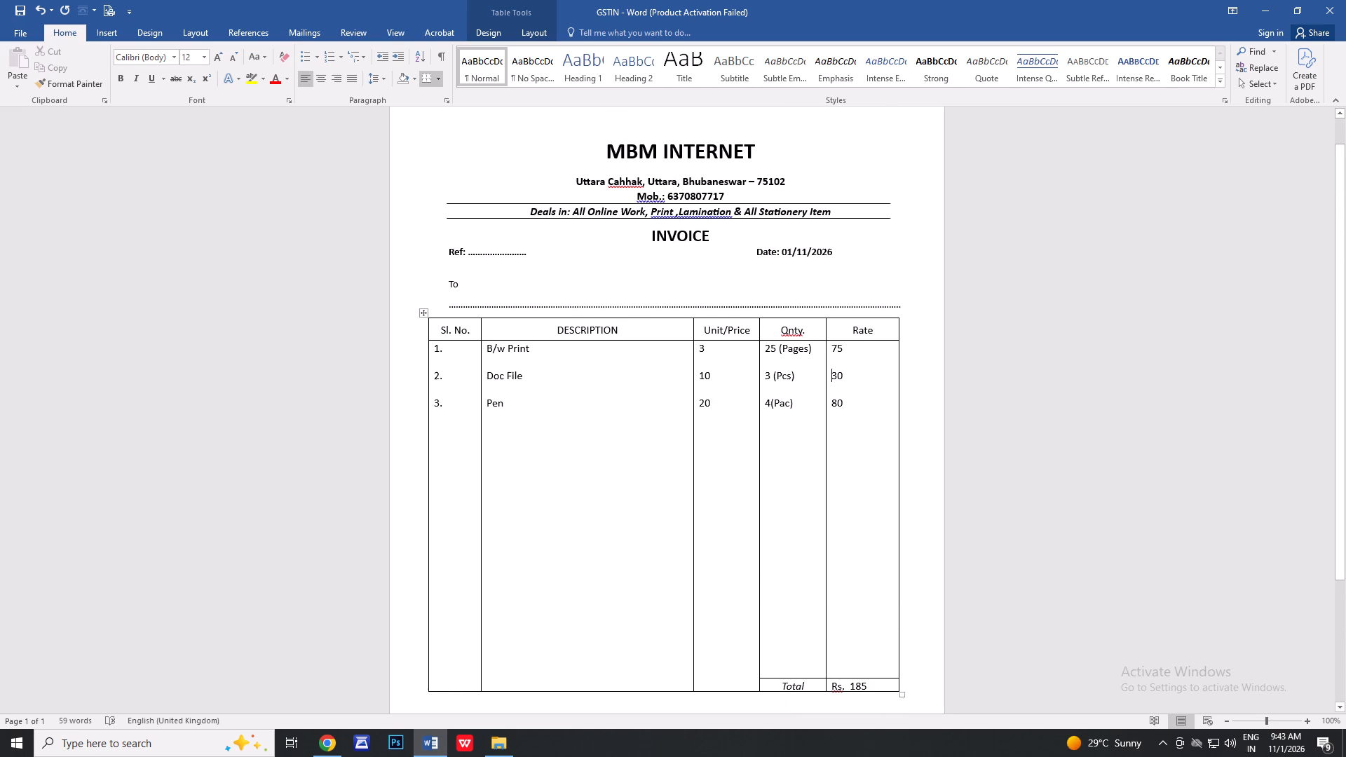
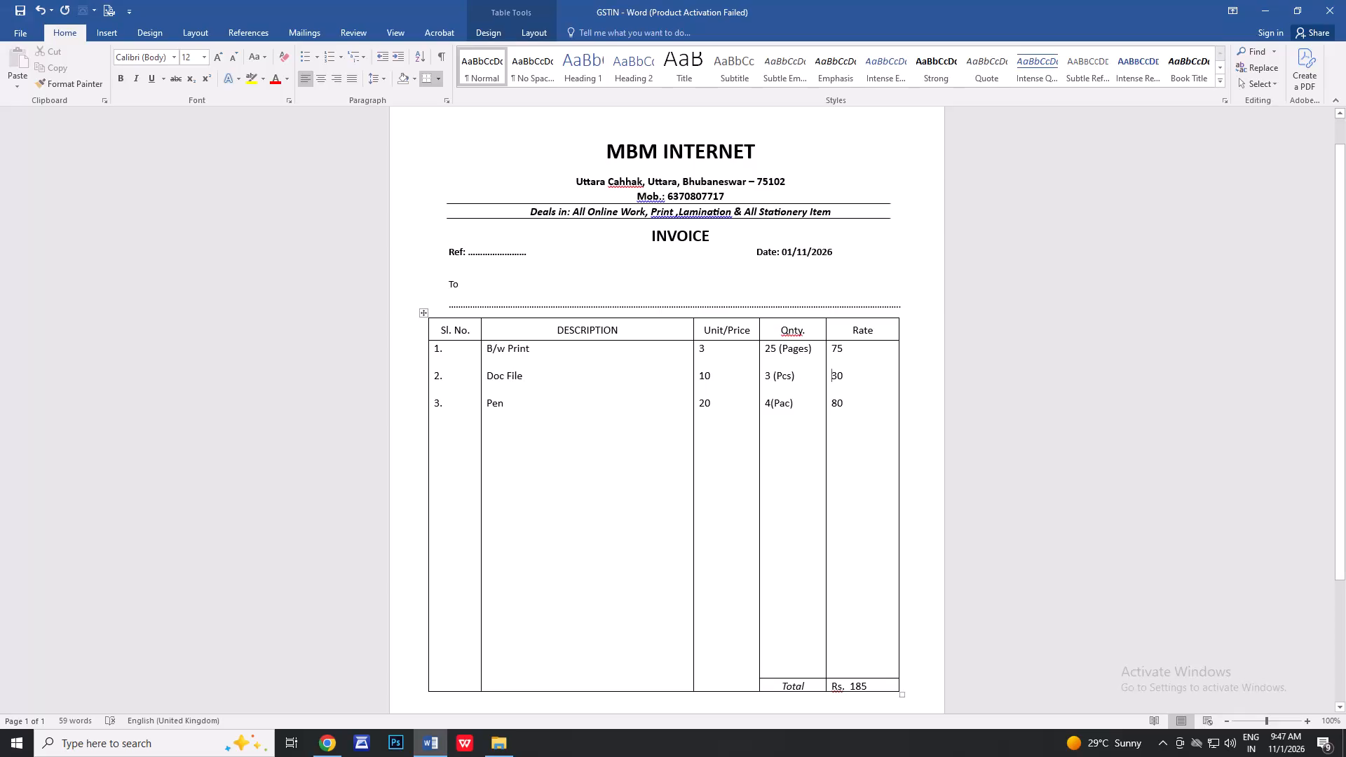
Add the prefix "Rs" and a space before the unit prices of B/w Print, Doc File and Pen.
{"action": "left_click", "coordinate": [700, 348]}
{"action": "type", "text": "s"}
{"action": "key", "text": "space"}
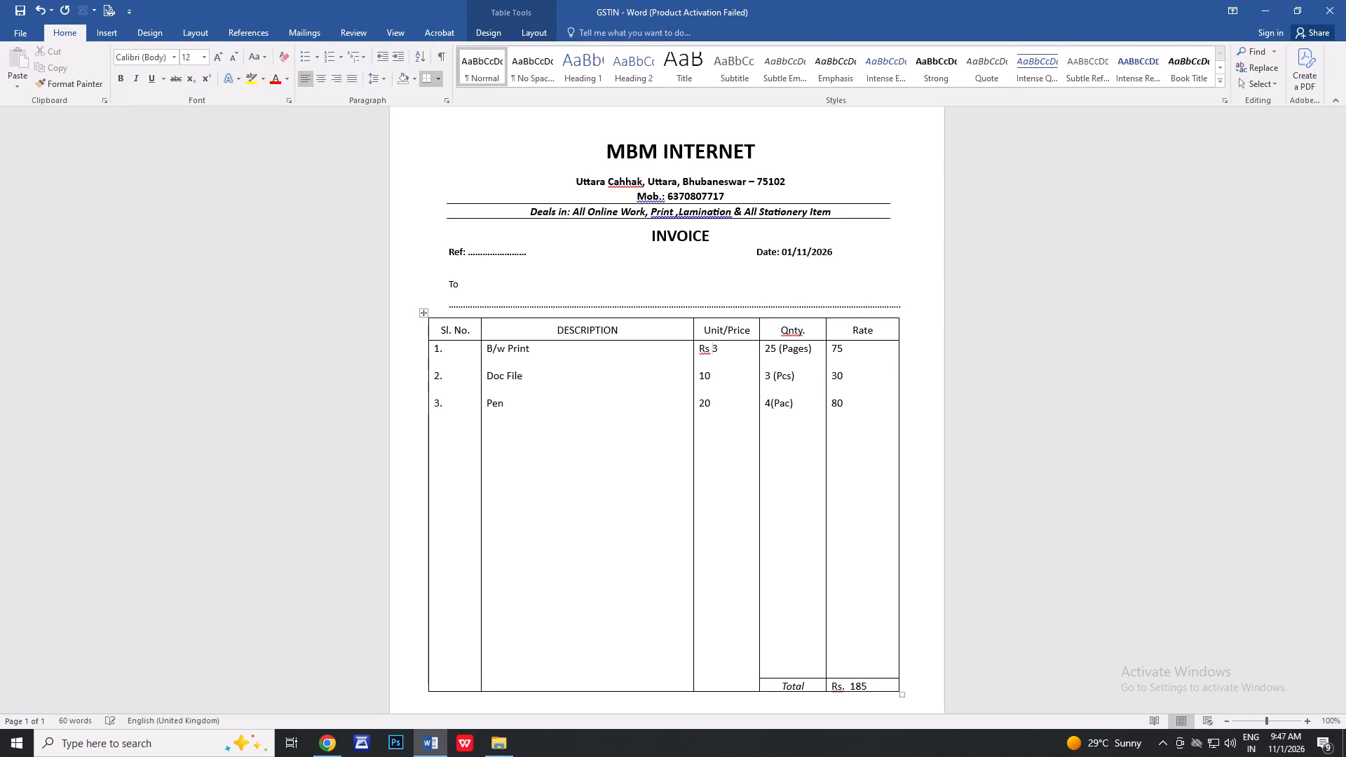
{"action": "left_click", "coordinate": [699, 376]}
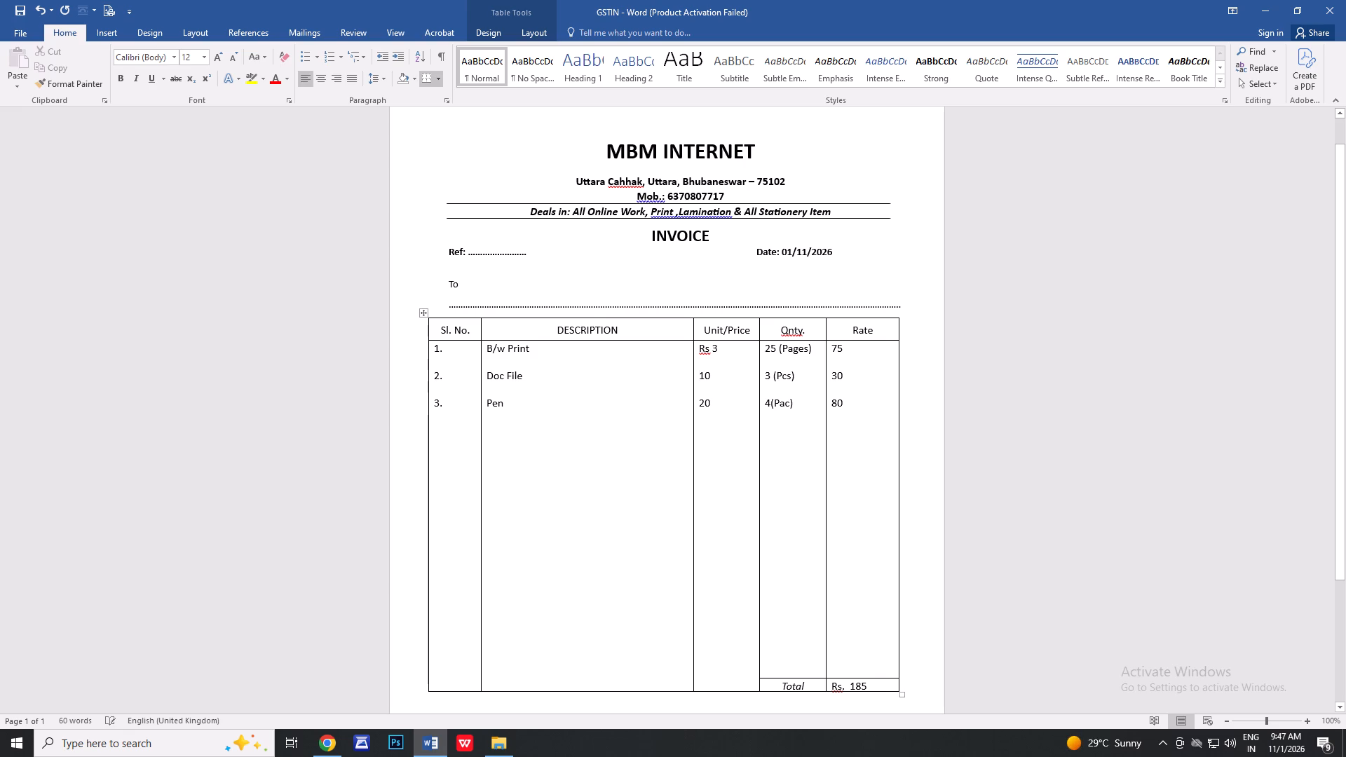
{"action": "key", "text": "r"}
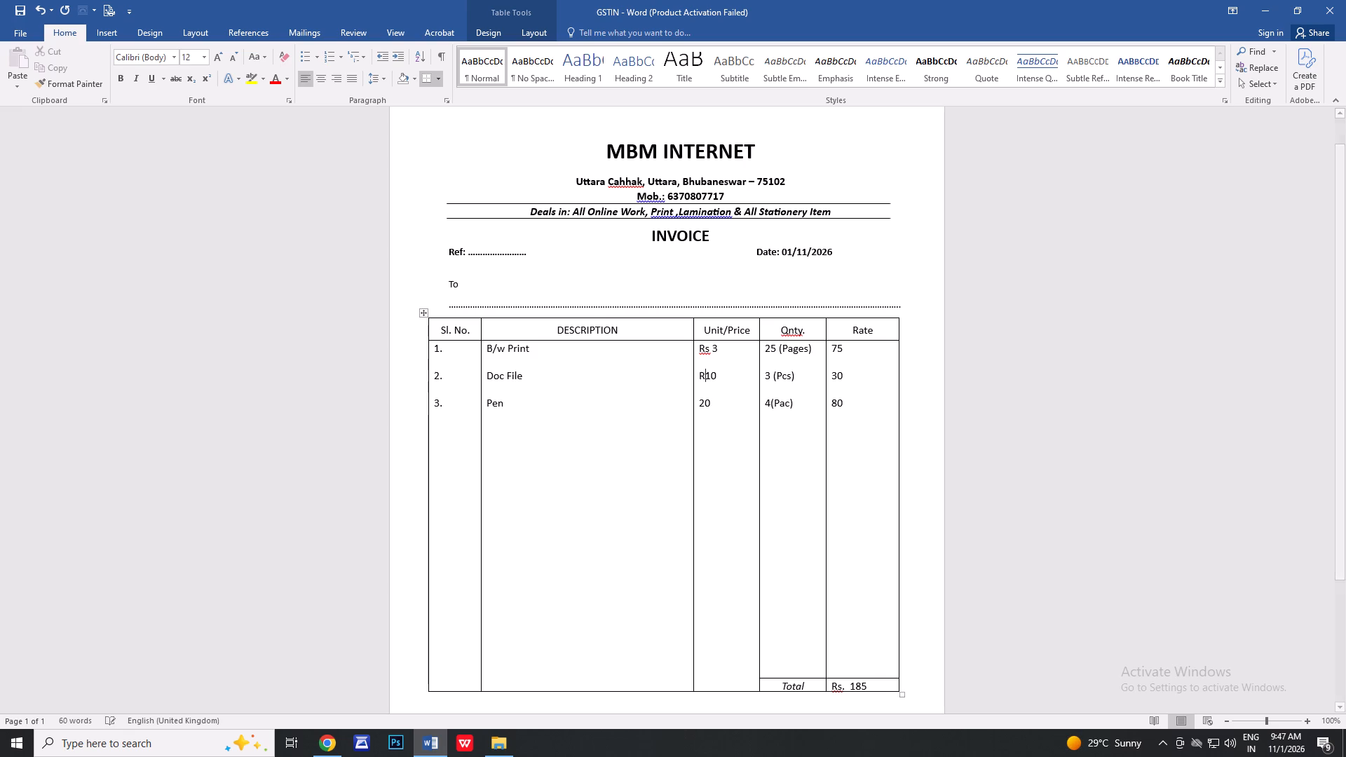
{"action": "type", "text": "s"}
{"action": "key", "text": "space"}
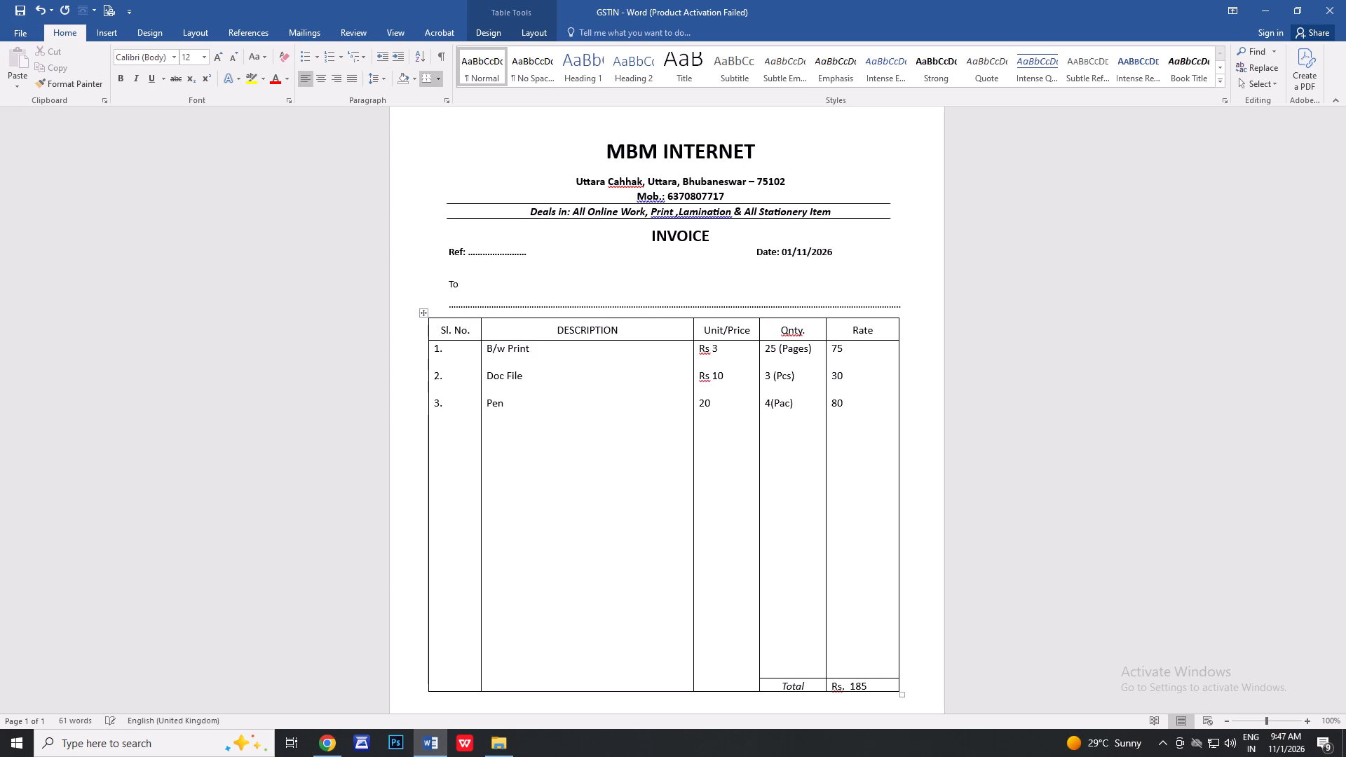
{"action": "left_click", "coordinate": [700, 402]}
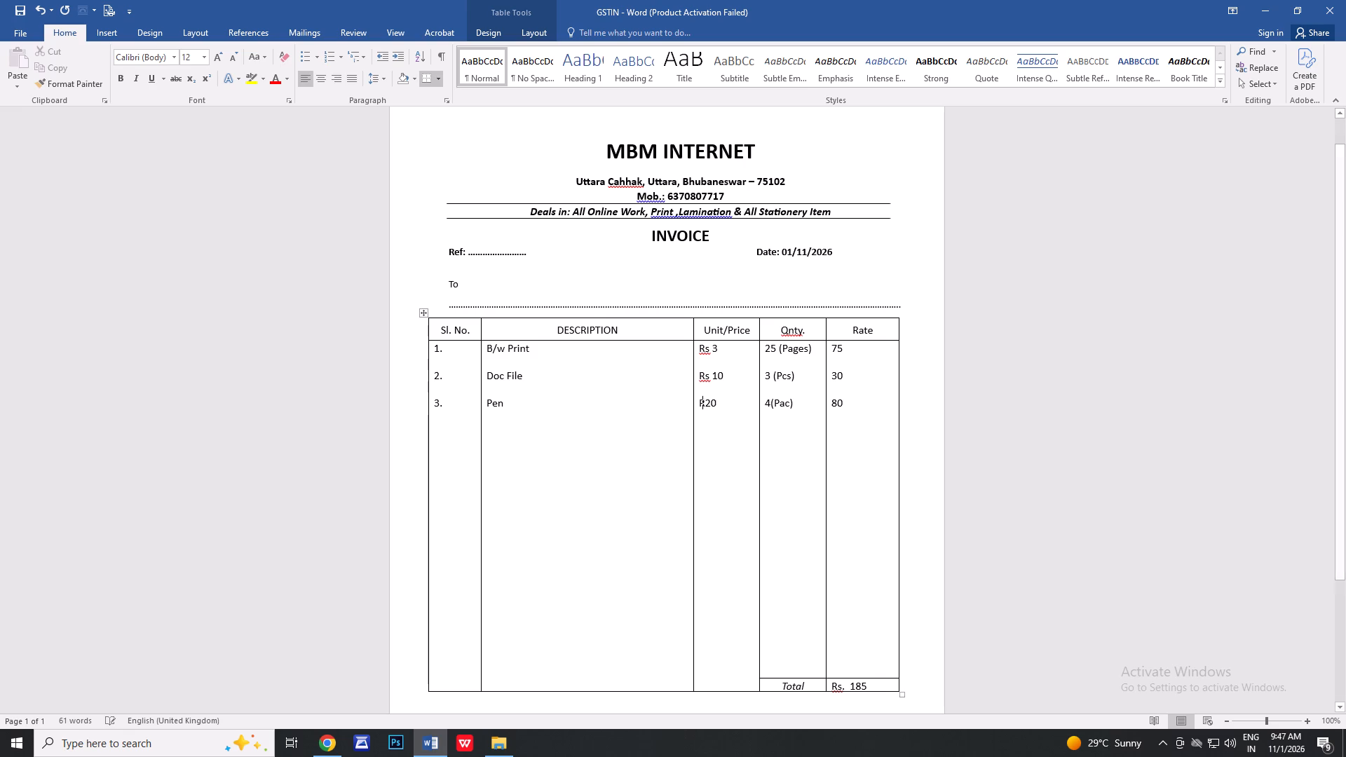
{"action": "type", "text": "s"}
{"action": "key", "text": "space"}
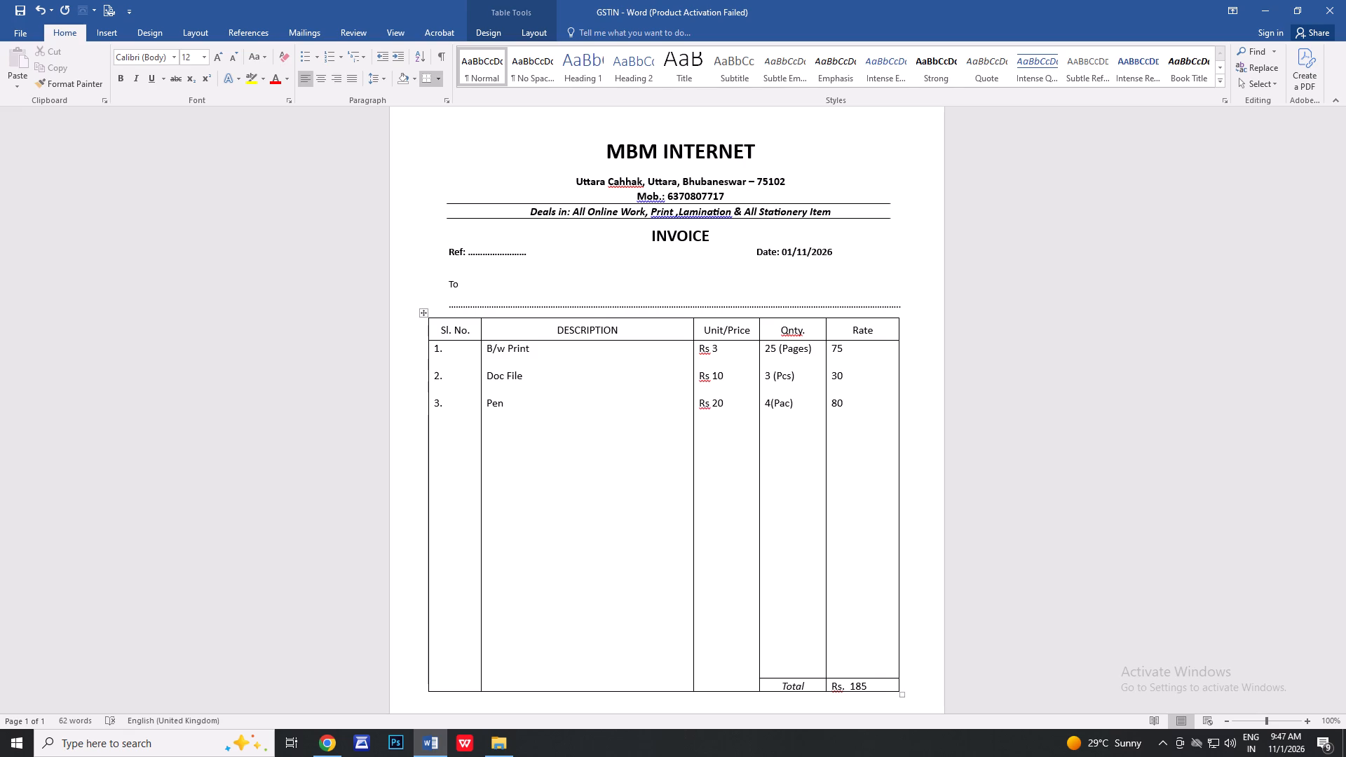
Have the spell checker ignore every occurrence of "Rs" in the document.
{"action": "left_click", "coordinate": [709, 348]}
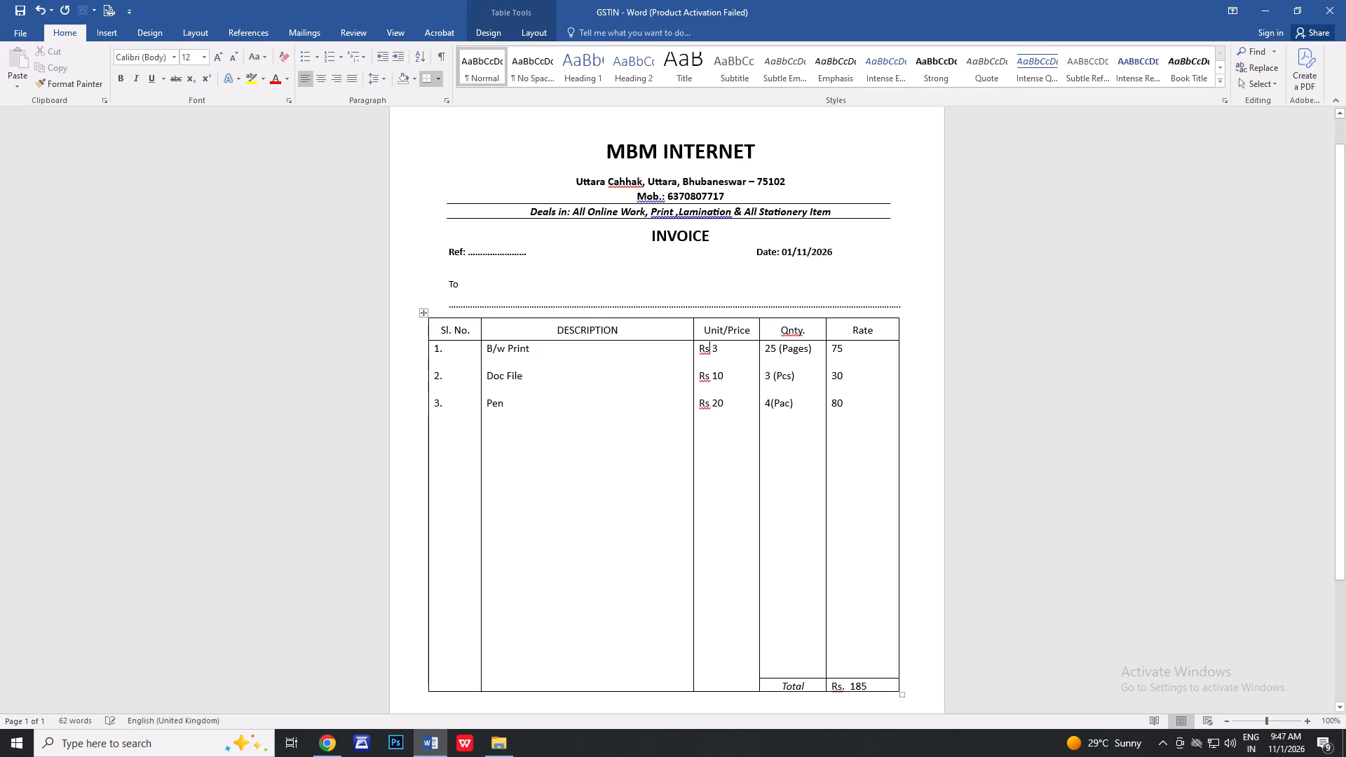
{"action": "right_click", "coordinate": [702, 350]}
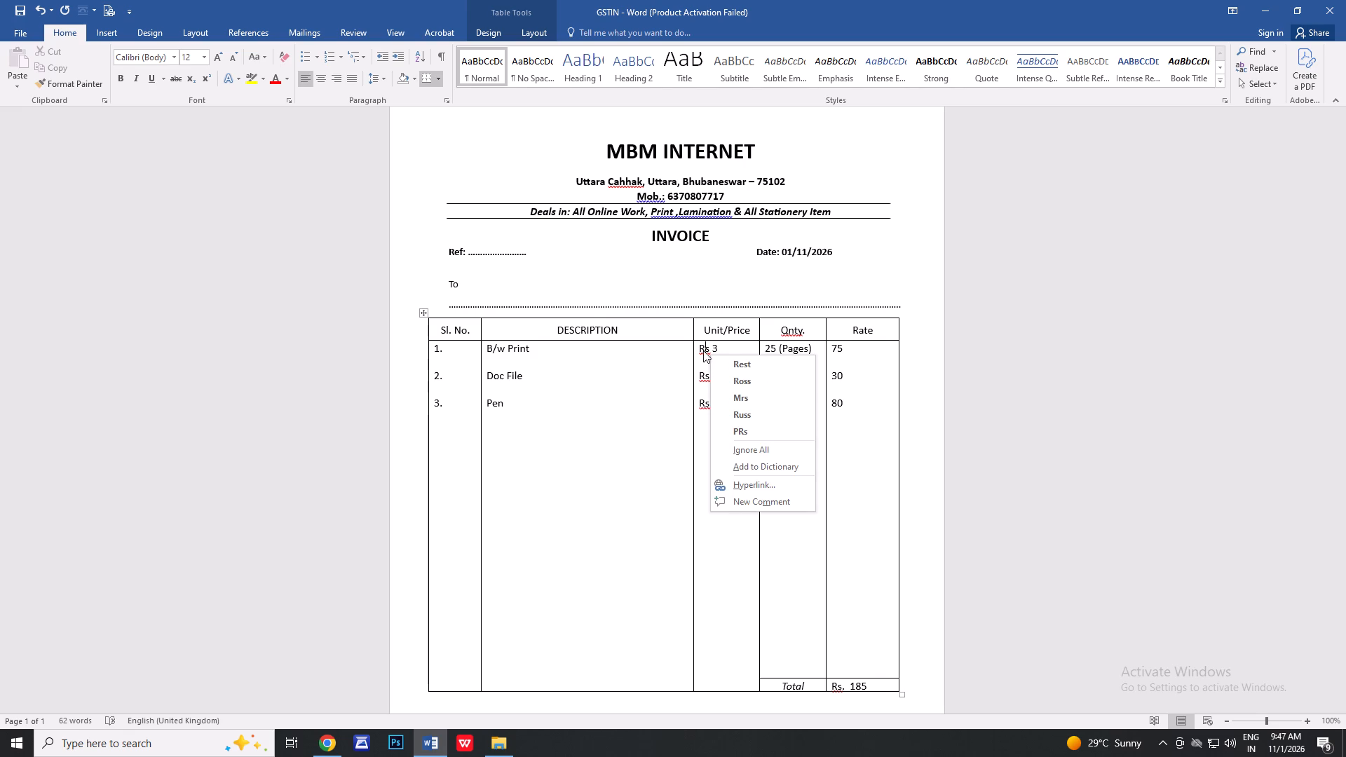
{"action": "left_click", "coordinate": [753, 453]}
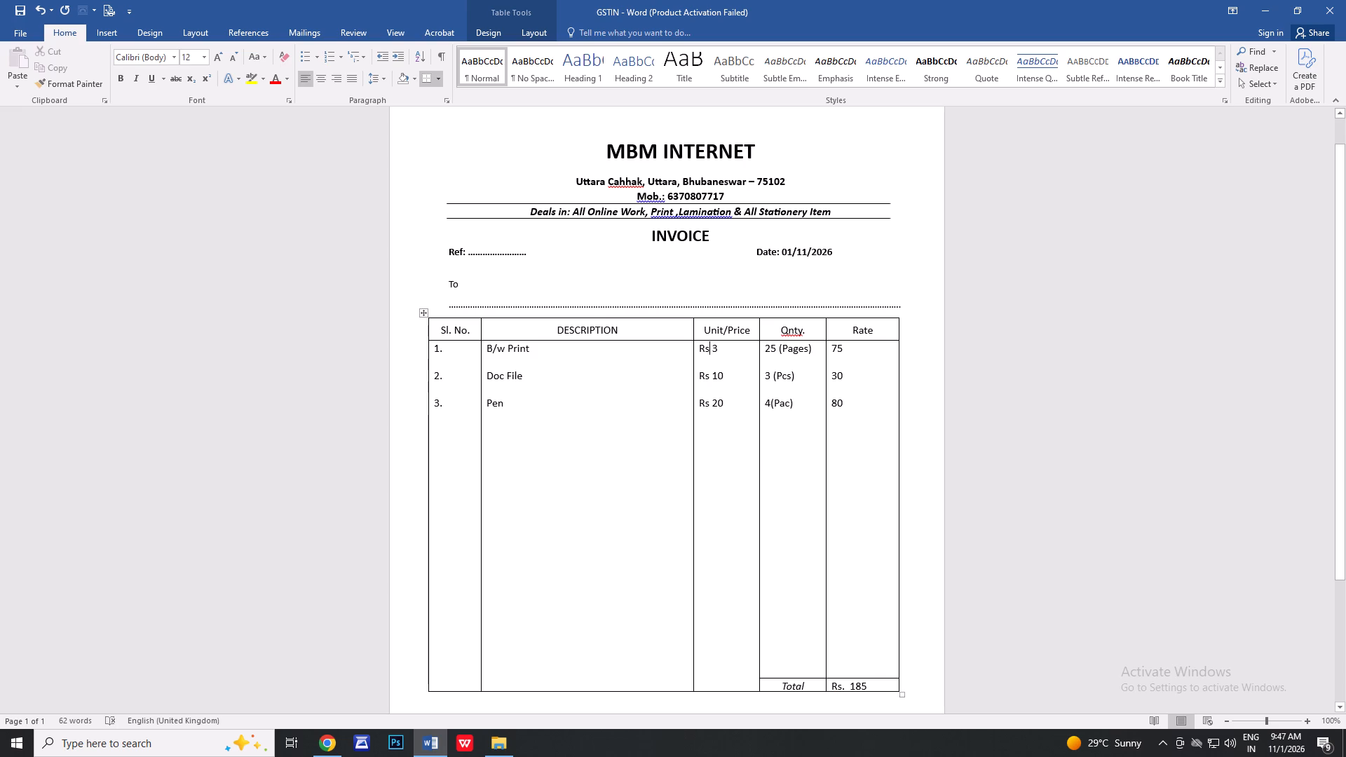
Widen the gap between "Rs" and the amount by two spaces in all three Unit/Price entries.
{"action": "key", "text": "space"}
{"action": "key", "text": "space"}
{"action": "left_click", "coordinate": [709, 378]}
{"action": "key", "text": "space"}
{"action": "key", "text": "space"}
{"action": "left_click", "coordinate": [713, 408]}
{"action": "key", "text": "space"}
{"action": "key", "text": "space"}
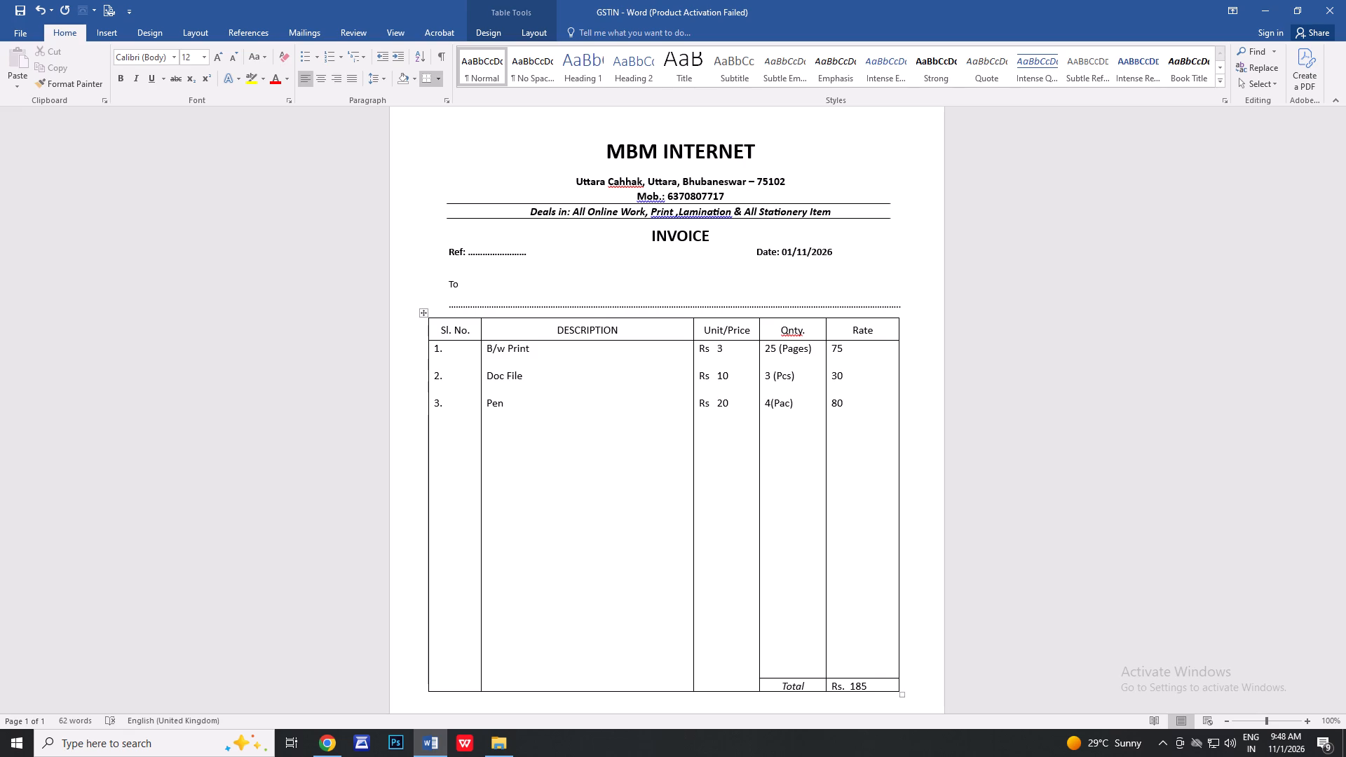
Add a period after "Rs" in all three Unit/Price entries so each reads "Rs.".
{"action": "left_click", "coordinate": [709, 351]}
{"action": "key", "text": "period"}
{"action": "left_click", "coordinate": [708, 380]}
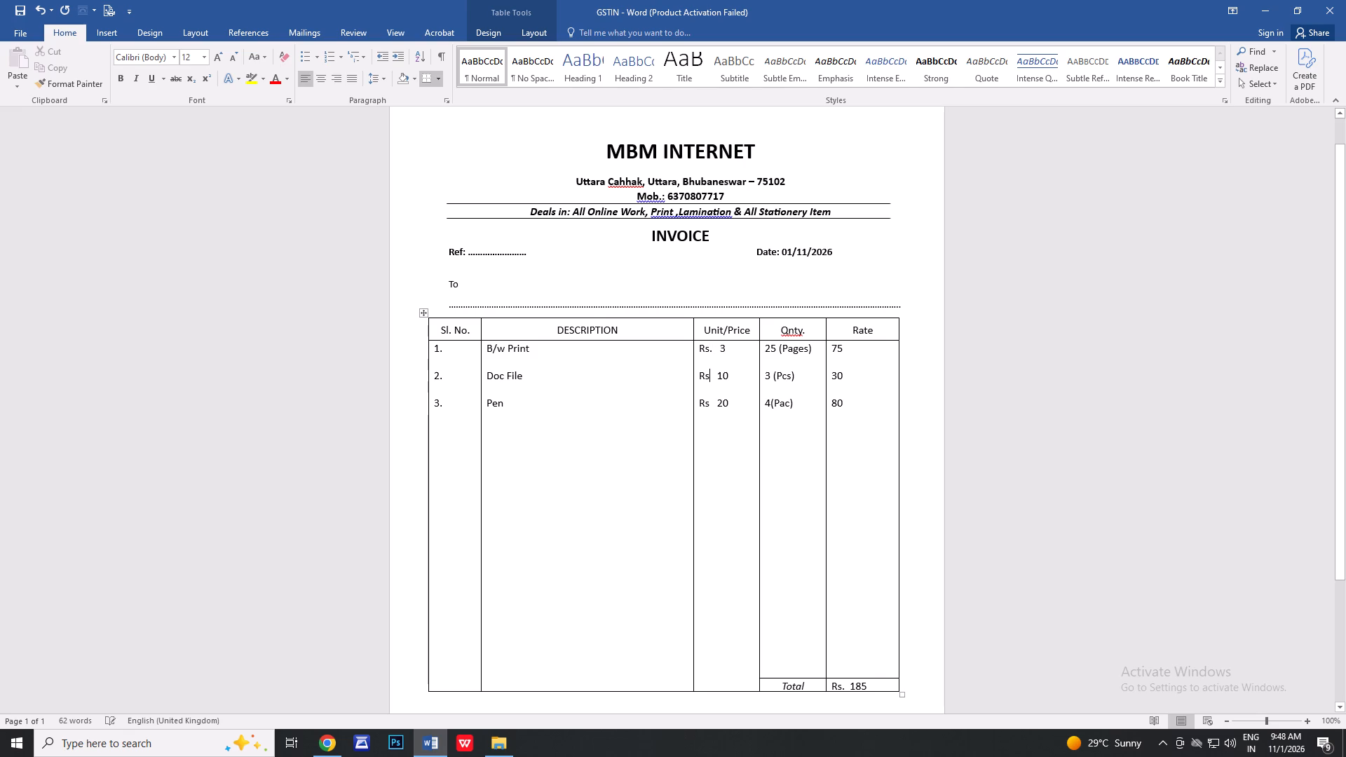
{"action": "key", "text": "period"}
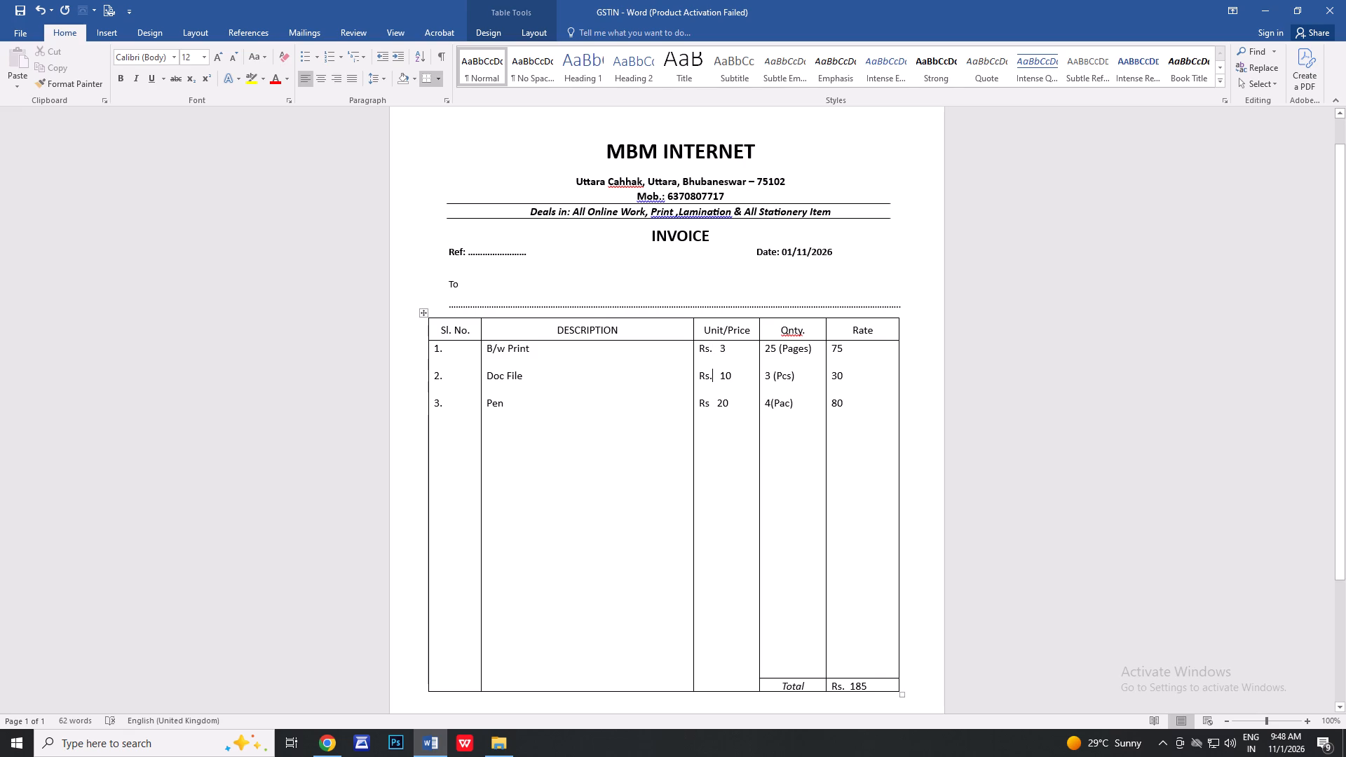
{"action": "left_click", "coordinate": [711, 410]}
{"action": "key", "text": "Left"}
{"action": "key", "text": "period"}
Make the three item entries bold across the Description, Unit/Price, Qnty. and Rate columns.
{"action": "left_click_drag", "start_coordinate": [487, 346], "coordinate": [556, 410]}
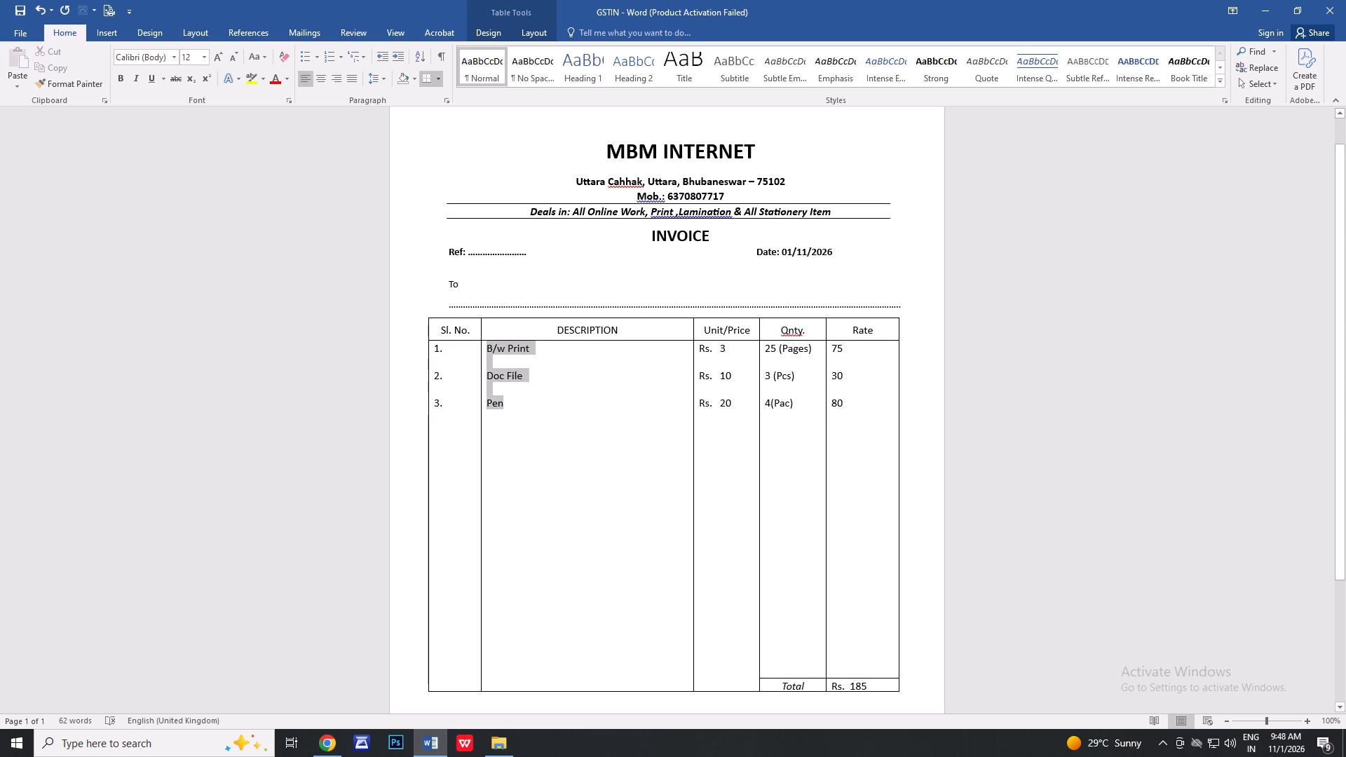
{"action": "left_click_drag", "start_coordinate": [556, 410], "coordinate": [820, 400]}
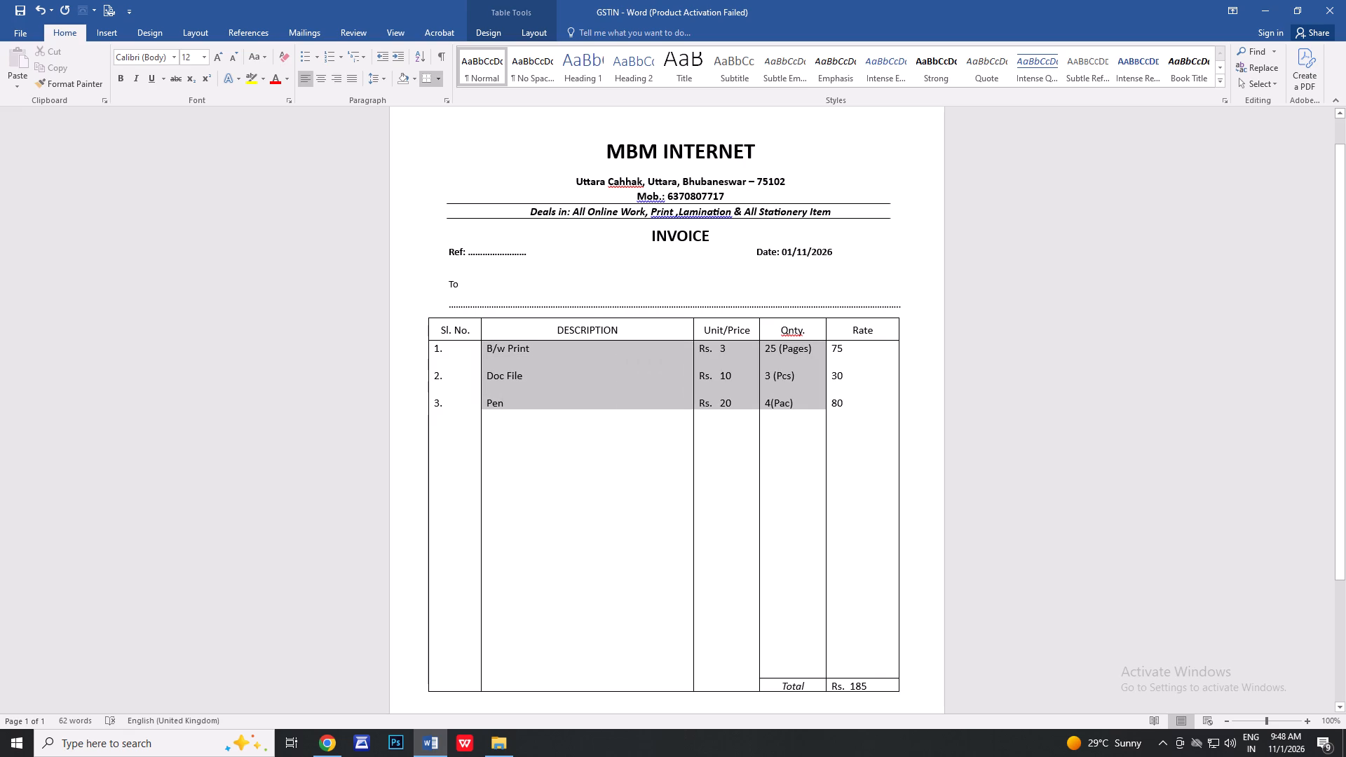
{"action": "left_click_drag", "start_coordinate": [820, 400], "coordinate": [835, 401]}
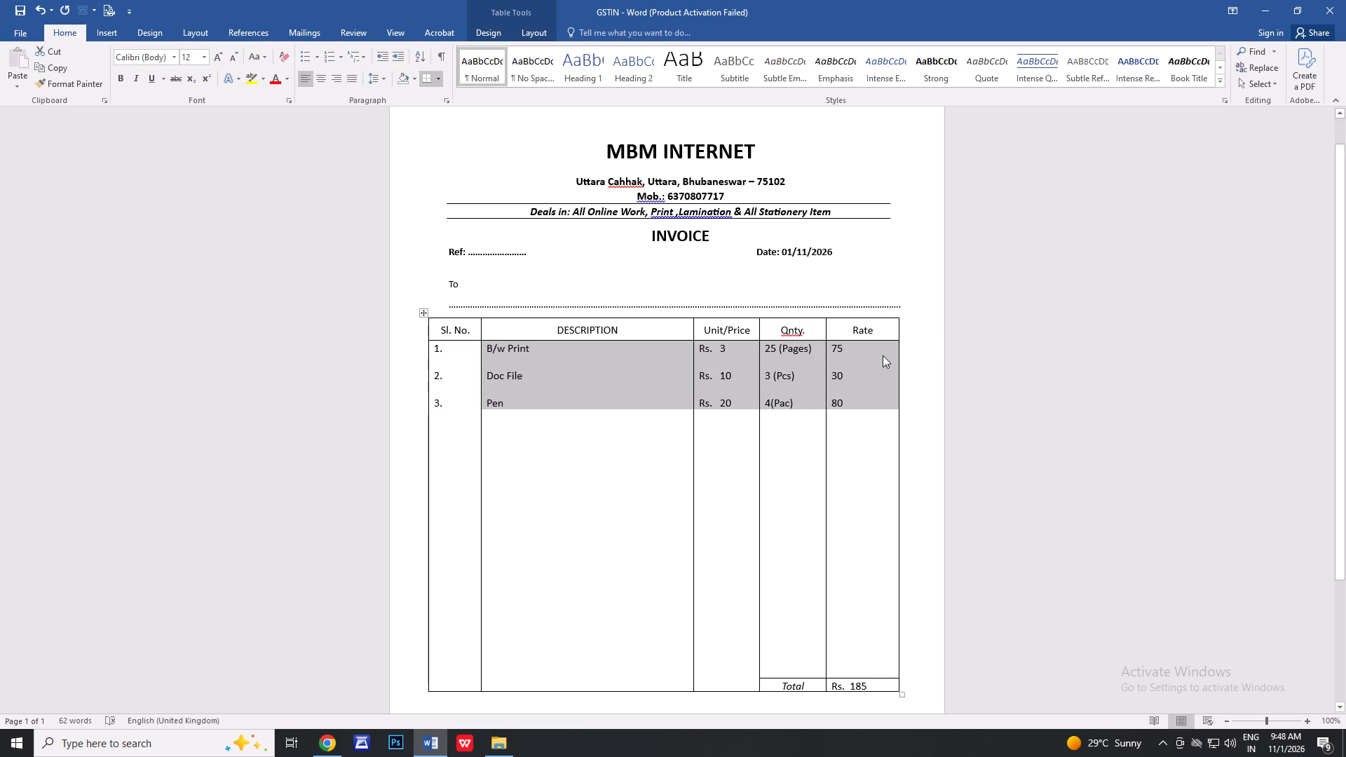
{"action": "right_click", "coordinate": [884, 371]}
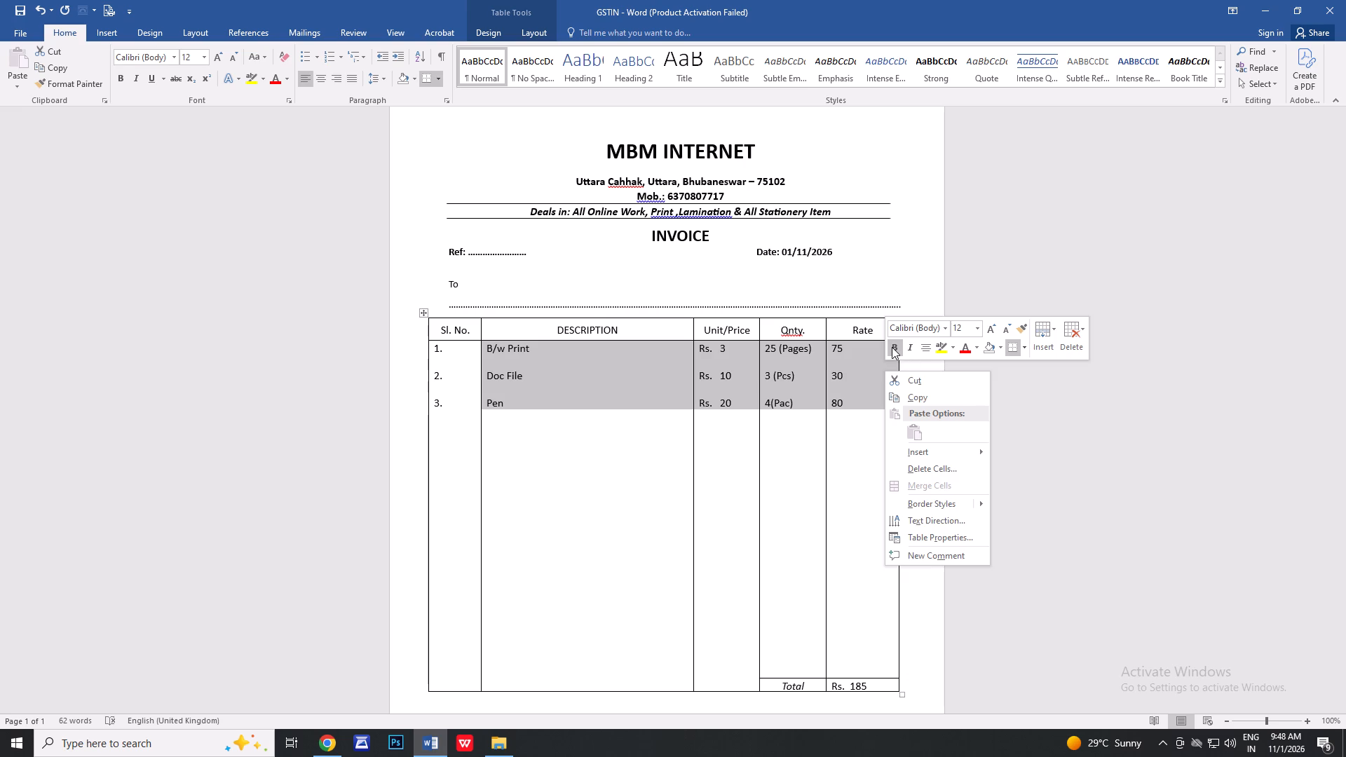
{"action": "left_click", "coordinate": [892, 347]}
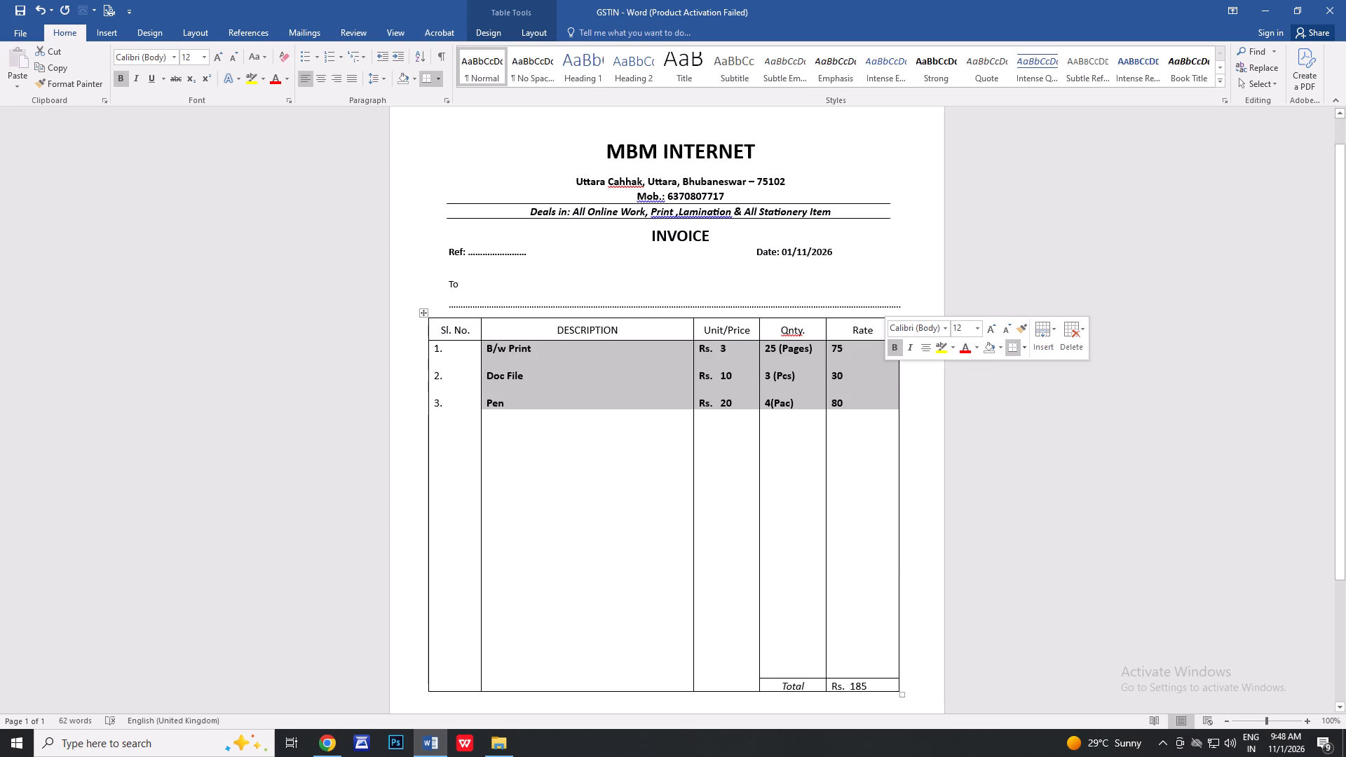
{"action": "left_click", "coordinate": [552, 468]}
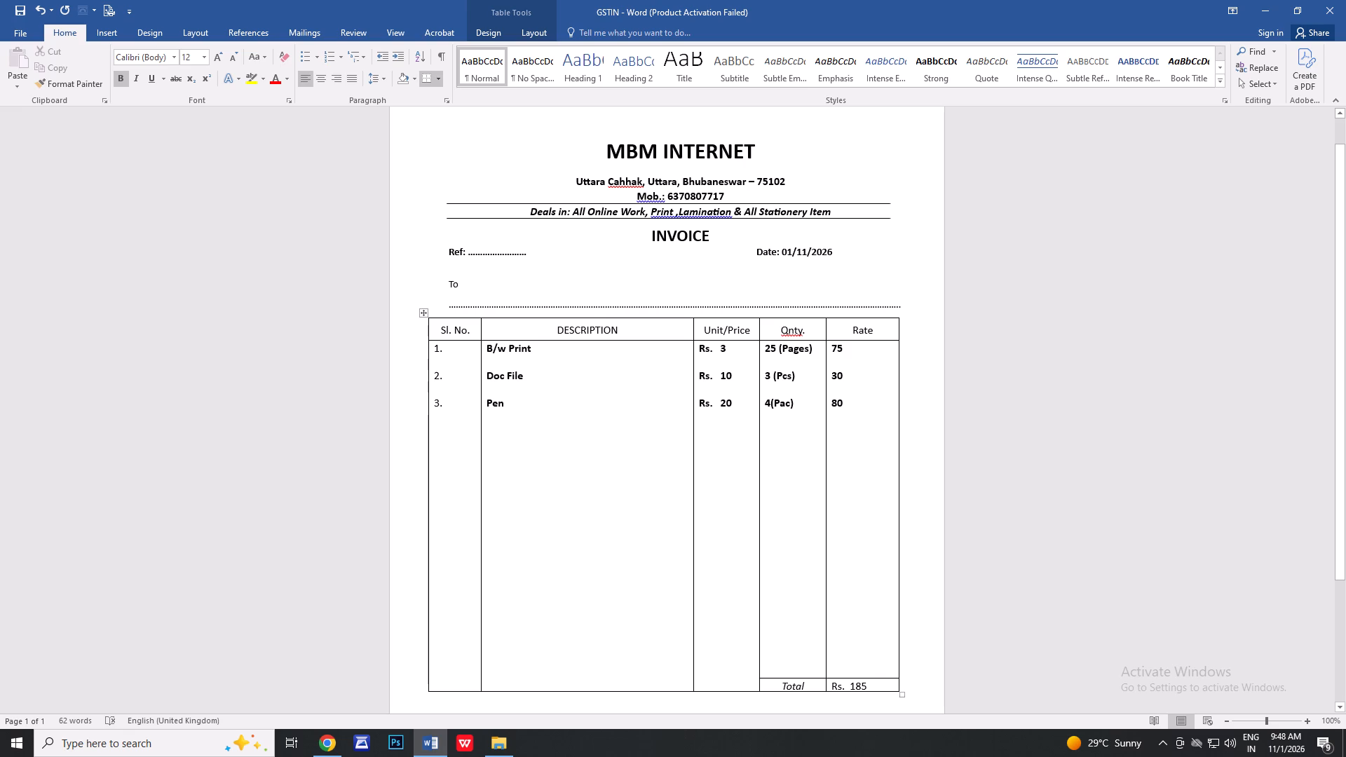
Make the serial numbers 1 to 3 in the Sl. No. column bold.
{"action": "left_click_drag", "start_coordinate": [435, 346], "coordinate": [452, 398]}
{"action": "left_click_drag", "start_coordinate": [452, 398], "coordinate": [452, 402]}
{"action": "left_click", "coordinate": [467, 379]}
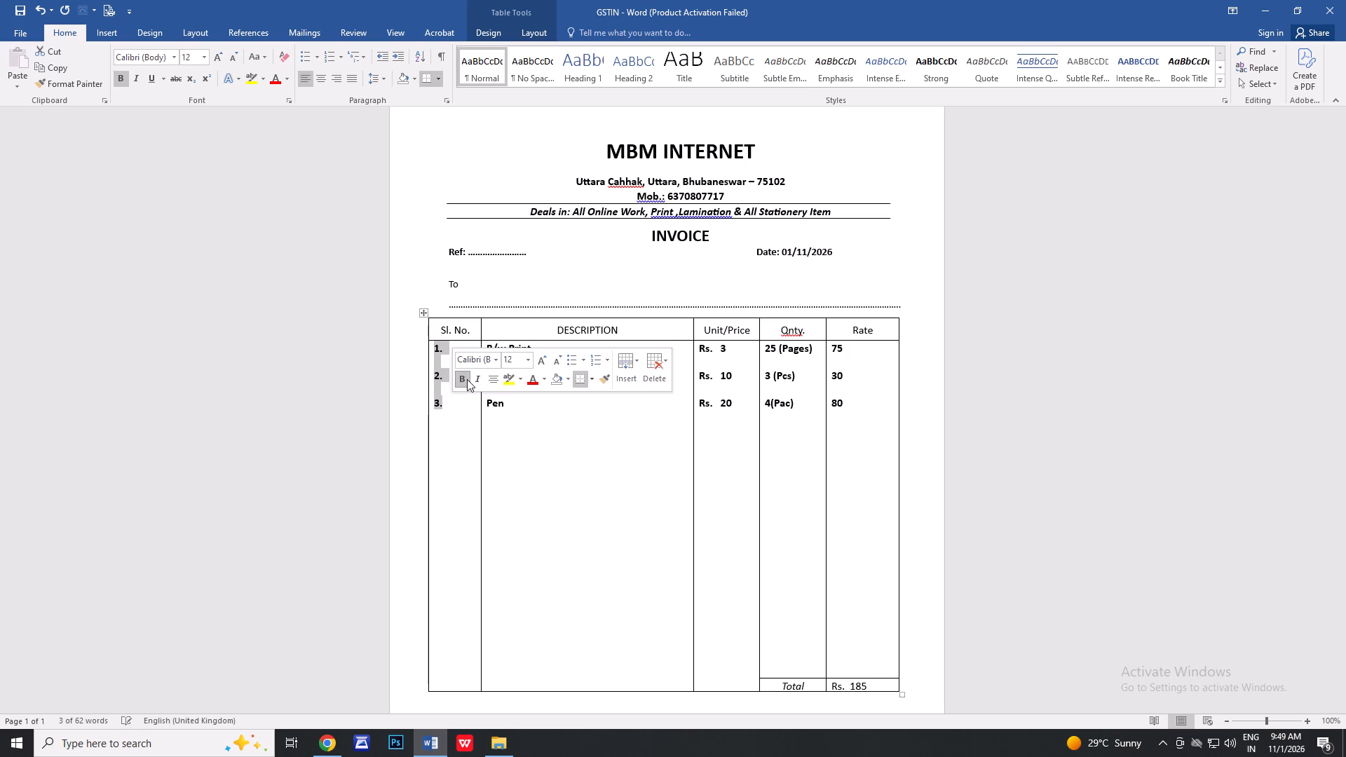
{"action": "left_click", "coordinate": [593, 483]}
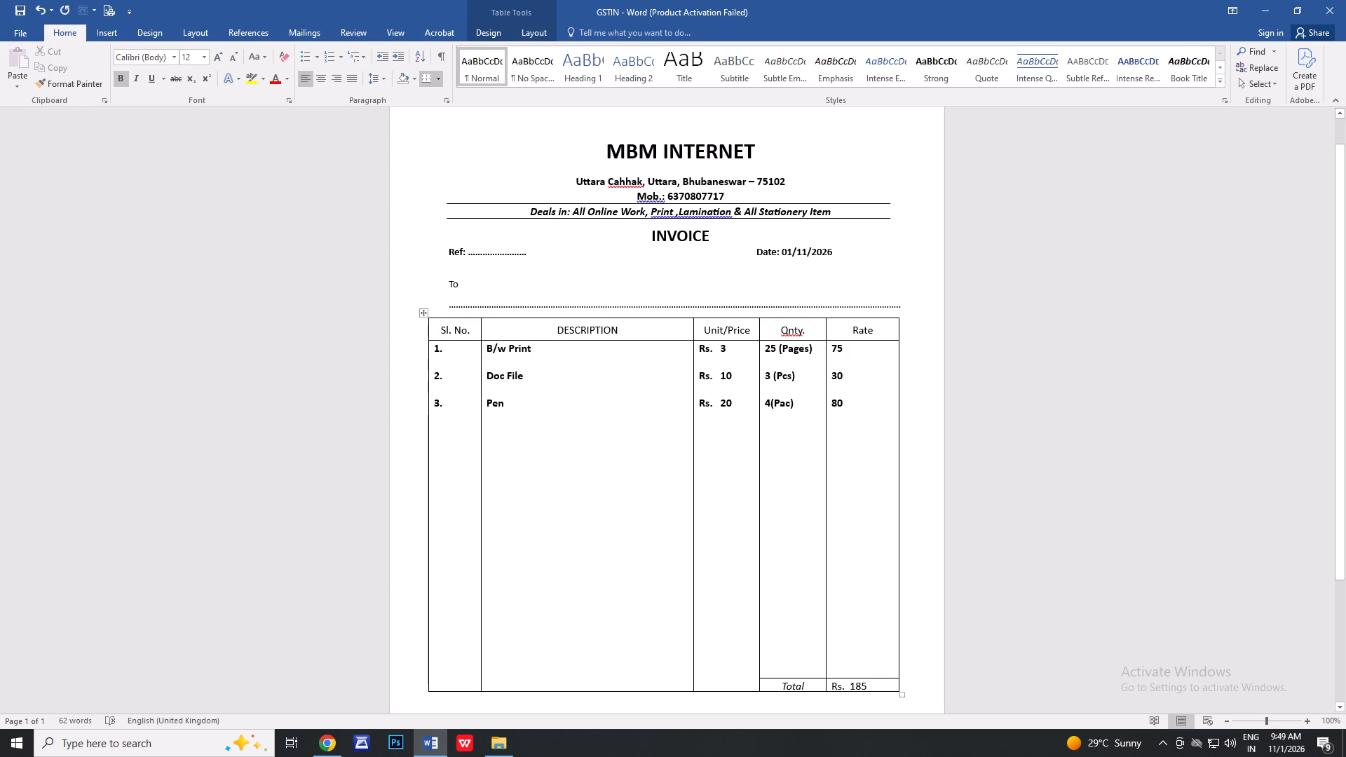